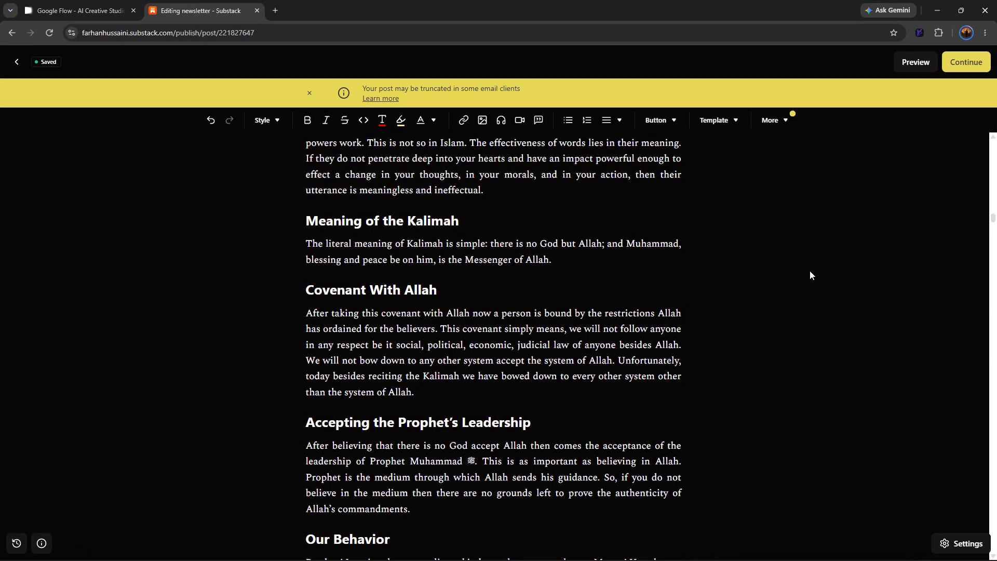
pyautogui.click(790, 119)
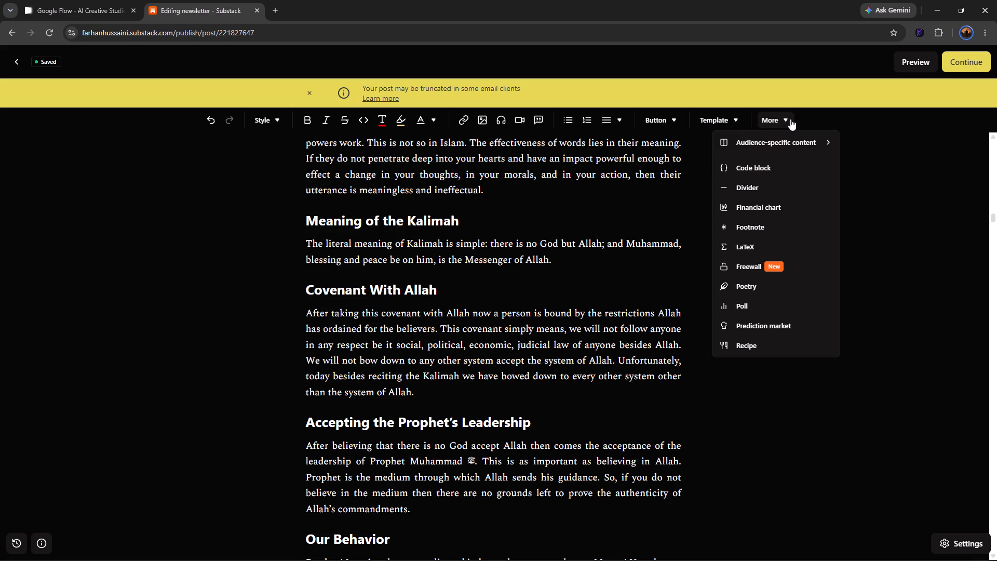
pyautogui.click(744, 386)
pyautogui.scroll(20, 444, 431)
pyautogui.scroll(6, 444, 431)
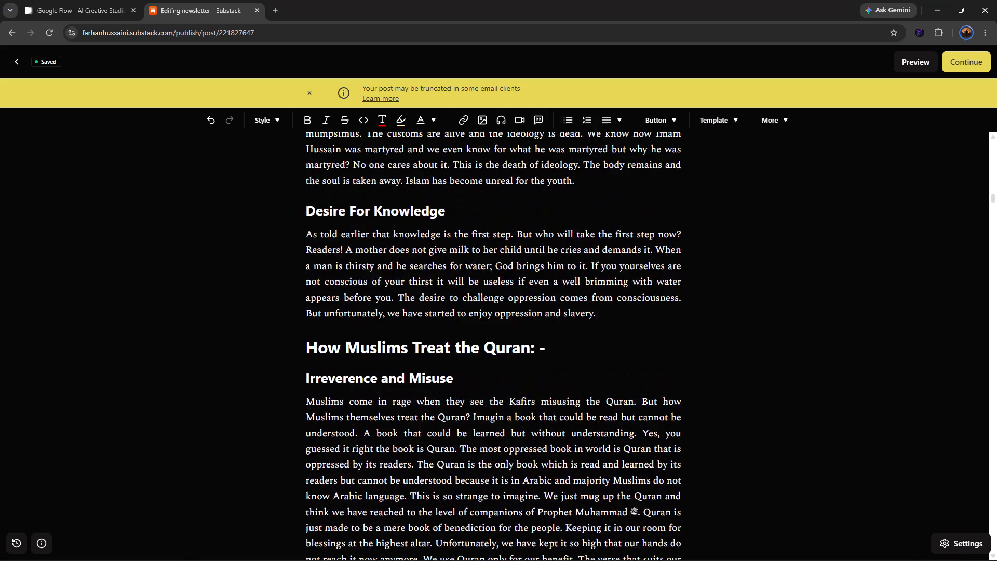
pyautogui.scroll(20, 444, 431)
pyautogui.scroll(20, 444, 431)
pyautogui.scroll(1, 444, 431)
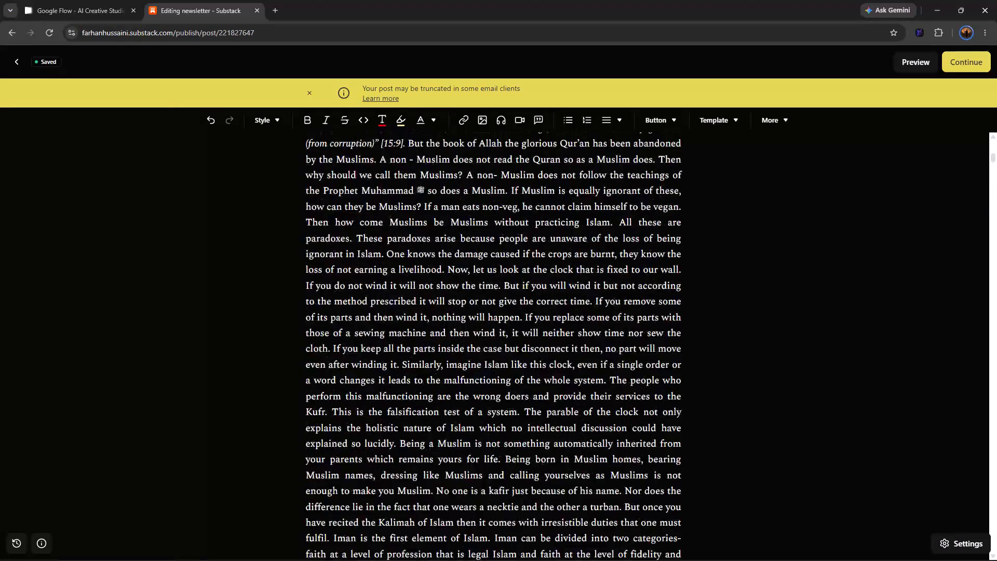
pyautogui.scroll(13, 444, 431)
pyautogui.scroll(-14, 444, 431)
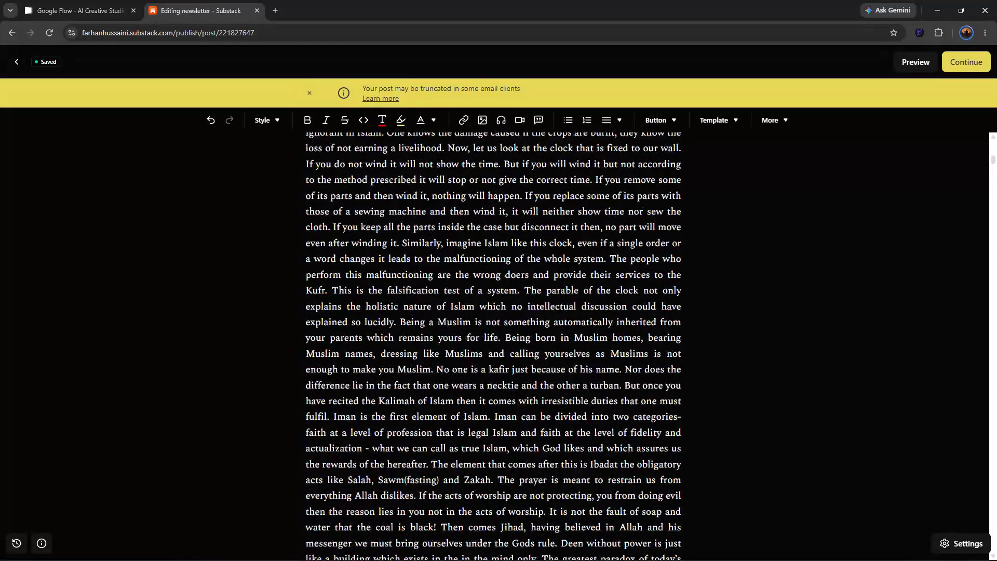
pyautogui.scroll(-6, 444, 431)
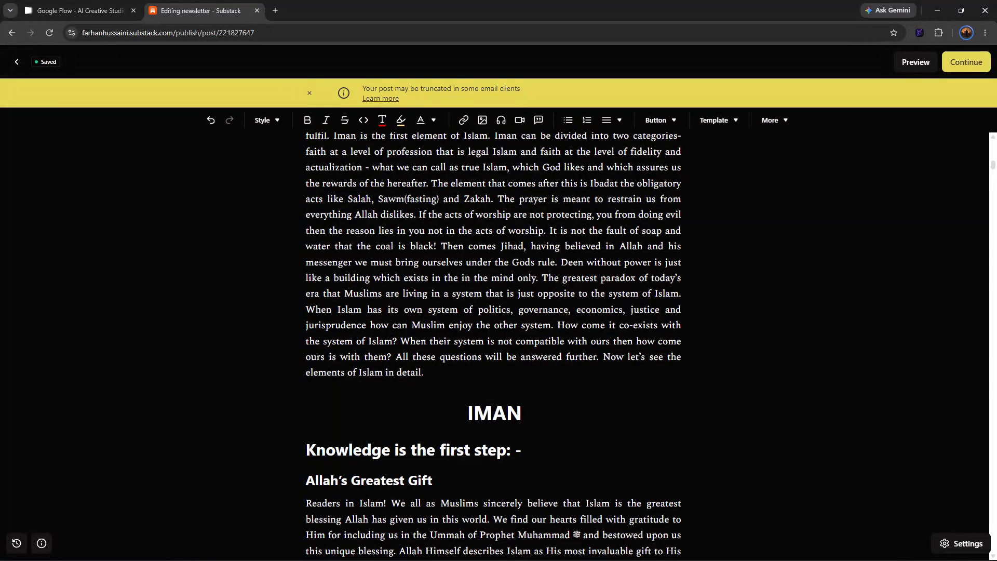
pyautogui.click(424, 375)
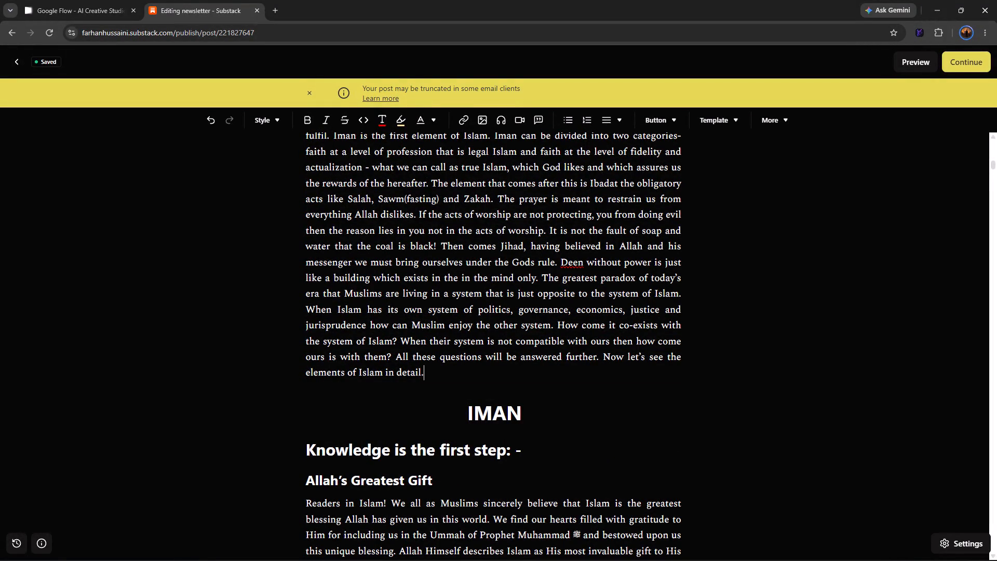
pyautogui.click(787, 119)
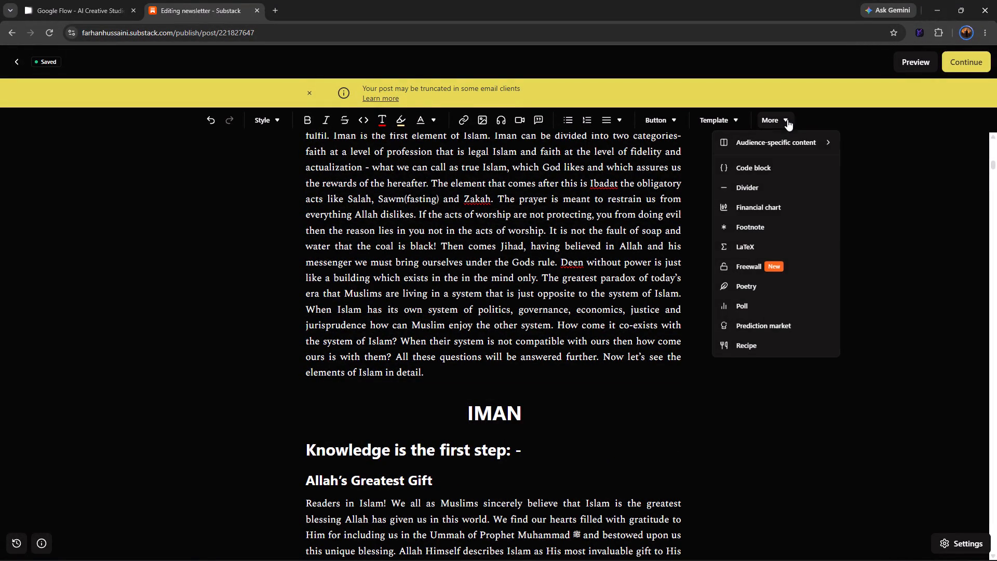
pyautogui.click(760, 191)
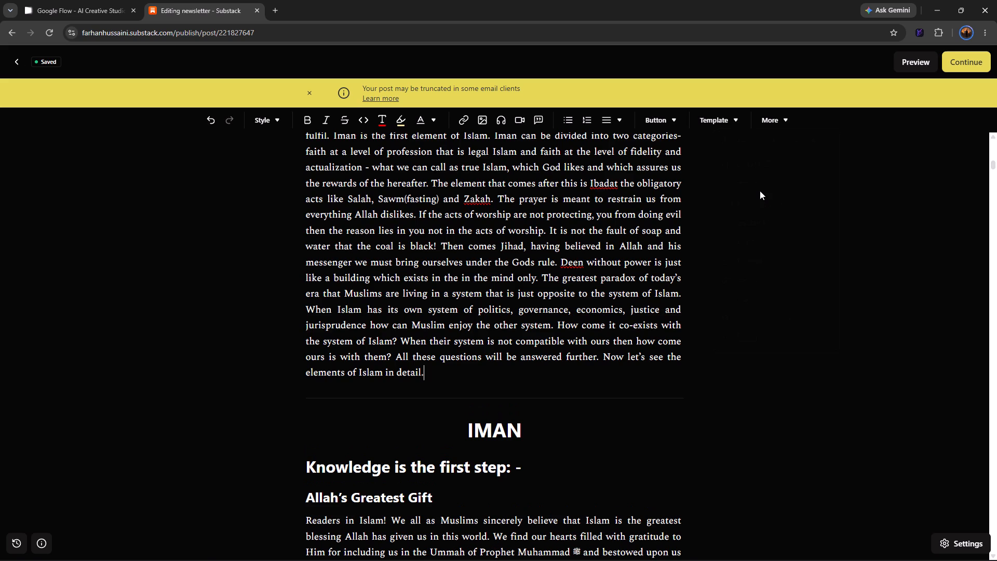
# Insert a divider after the "Action Must Accord with Knowledge" paragraph, just before the ISLAM heading.
pyautogui.scroll(-3, 462, 399)
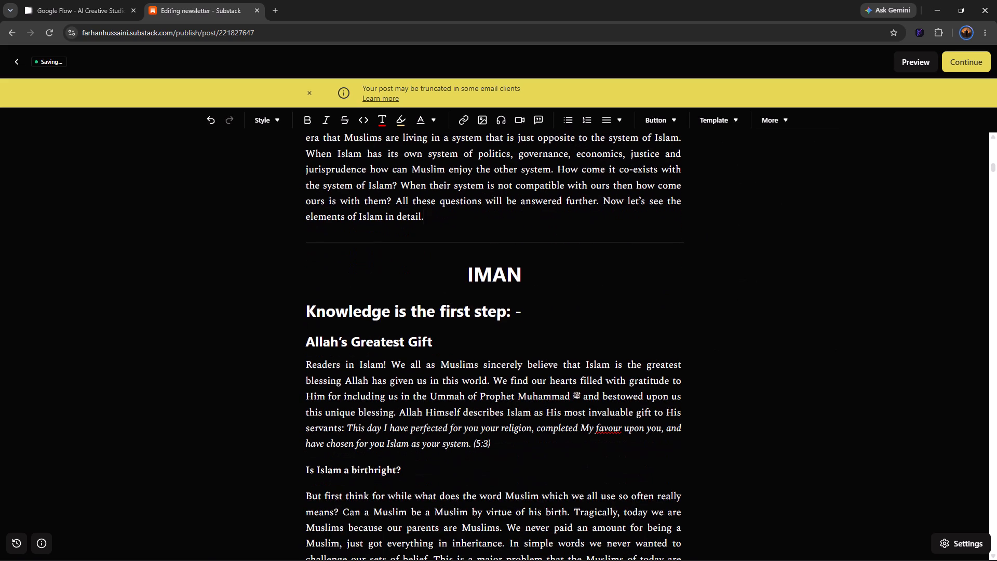
pyautogui.scroll(-18, 462, 399)
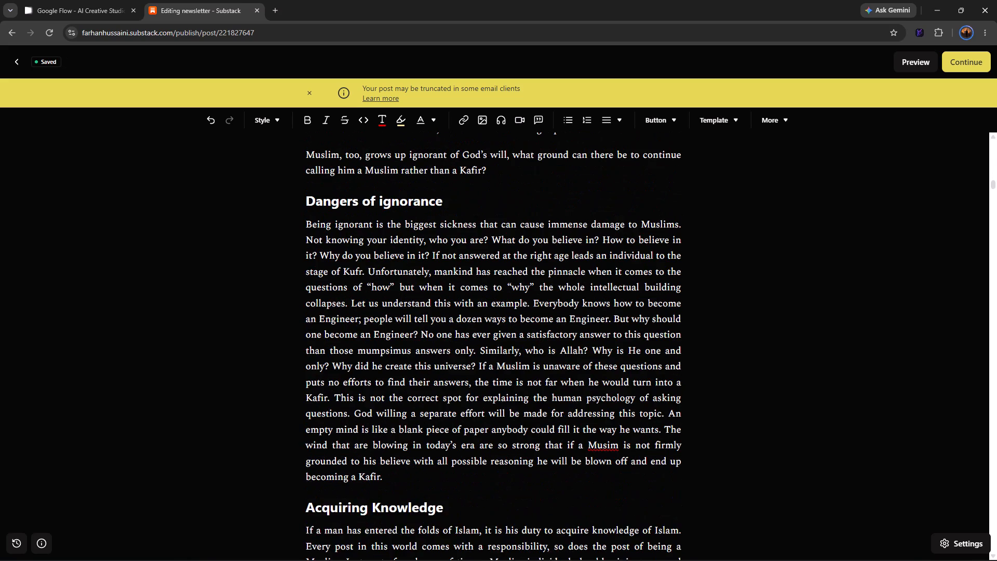
pyautogui.scroll(-5, 462, 399)
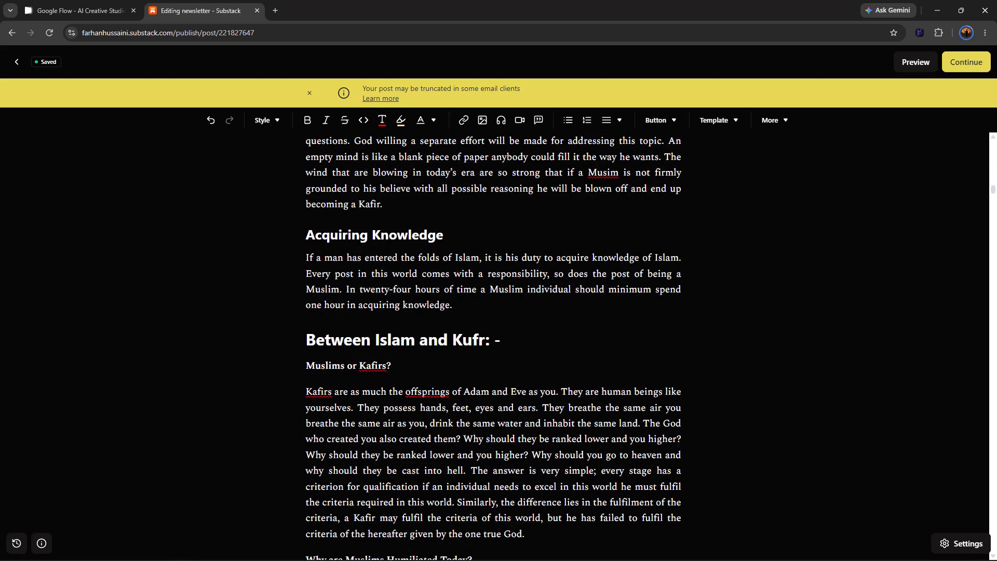
pyautogui.scroll(3, 462, 381)
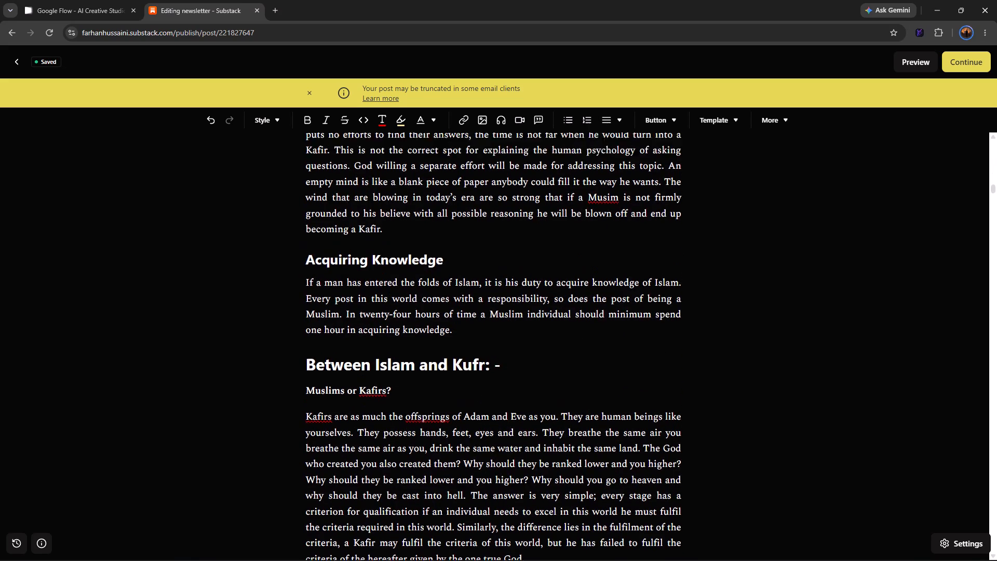
pyautogui.scroll(18, 462, 381)
pyautogui.scroll(3, 462, 381)
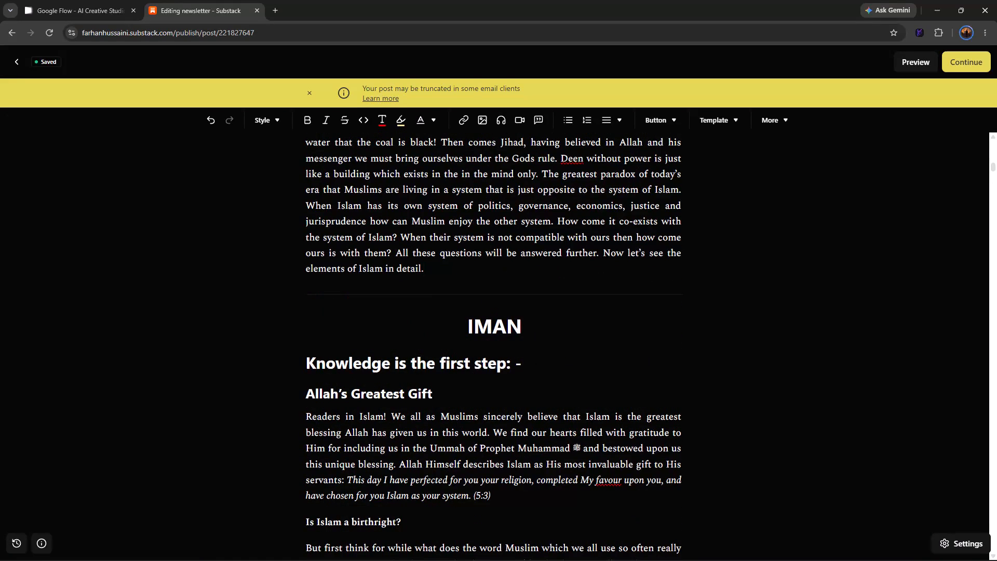
pyautogui.scroll(-13, 462, 381)
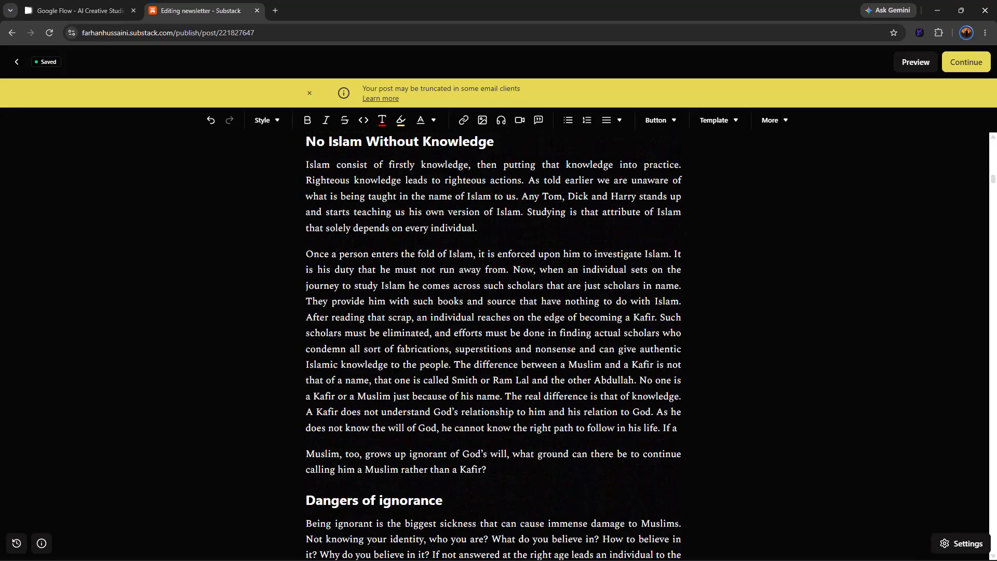
pyautogui.scroll(-16, 462, 381)
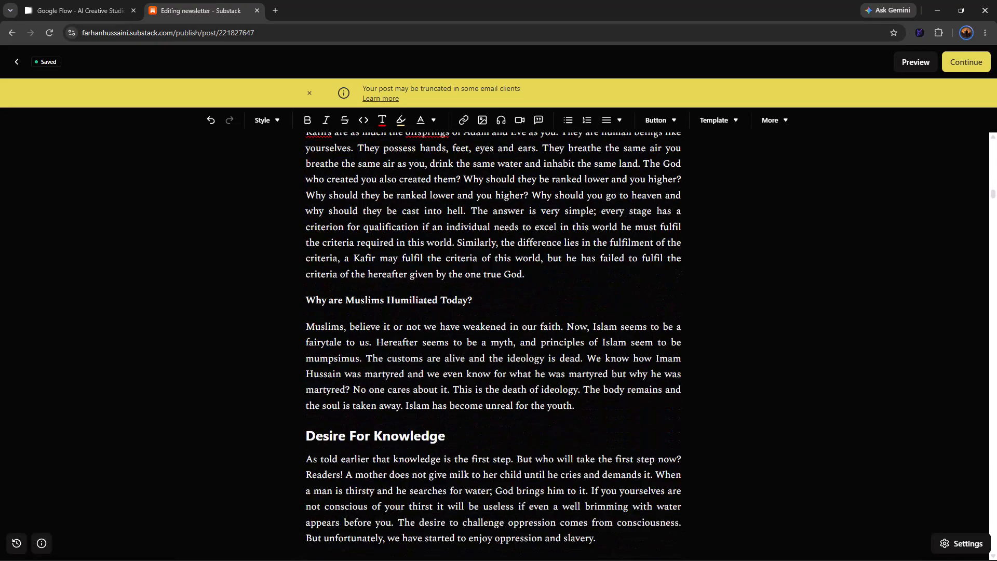
pyautogui.scroll(-13, 462, 381)
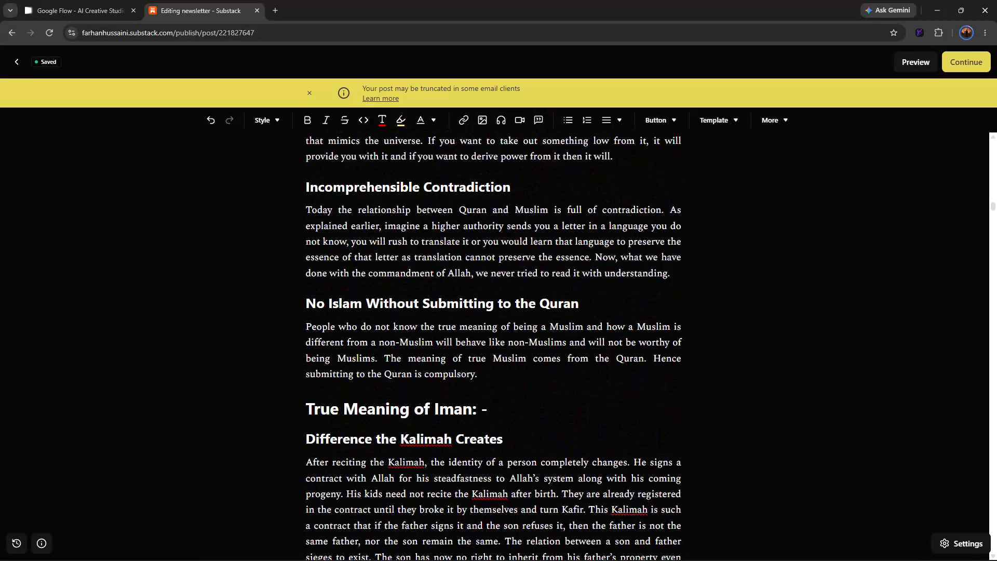
pyautogui.scroll(-19, 462, 381)
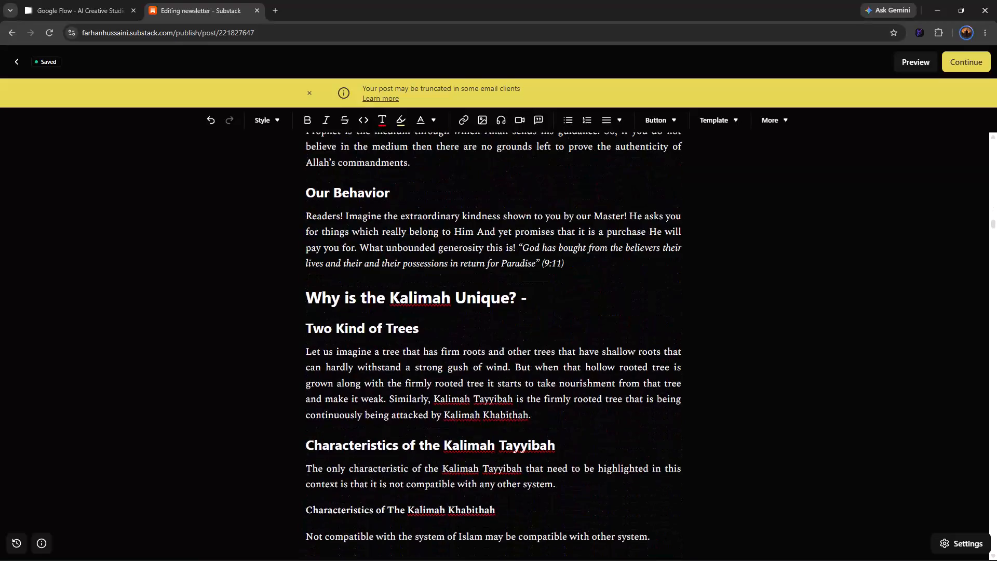
pyautogui.scroll(-8, 462, 381)
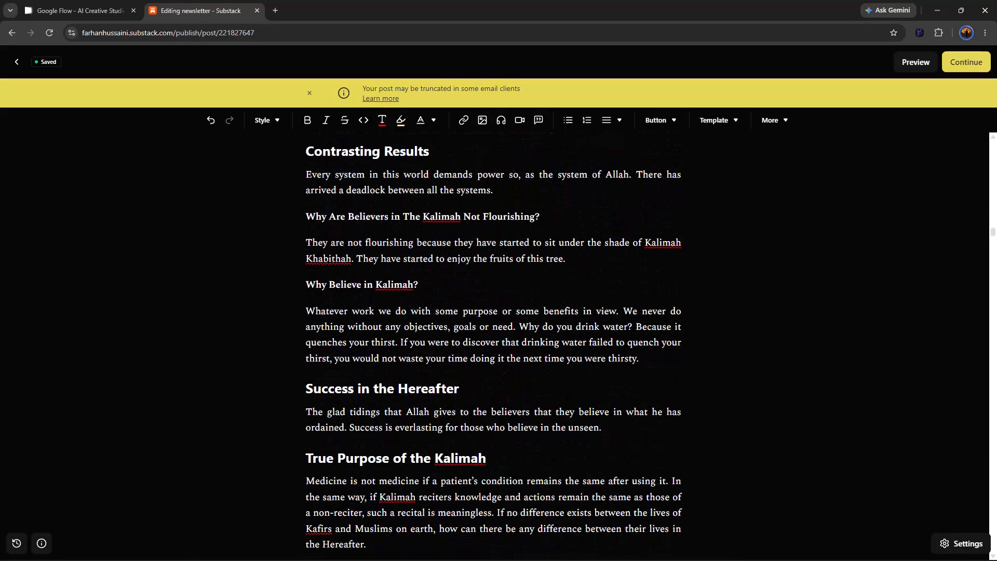
pyautogui.scroll(-8, 462, 381)
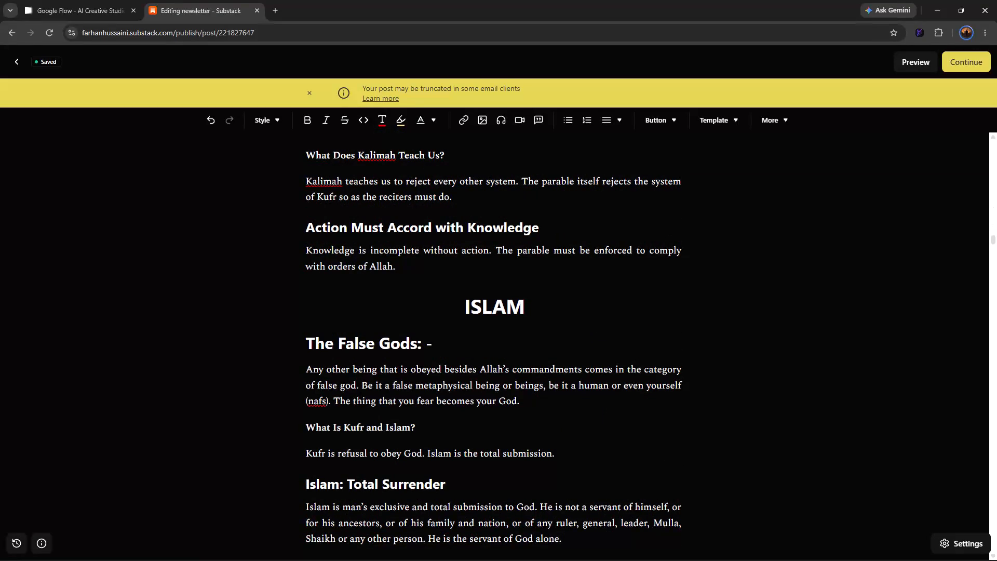
pyautogui.click(395, 271)
pyautogui.click(785, 118)
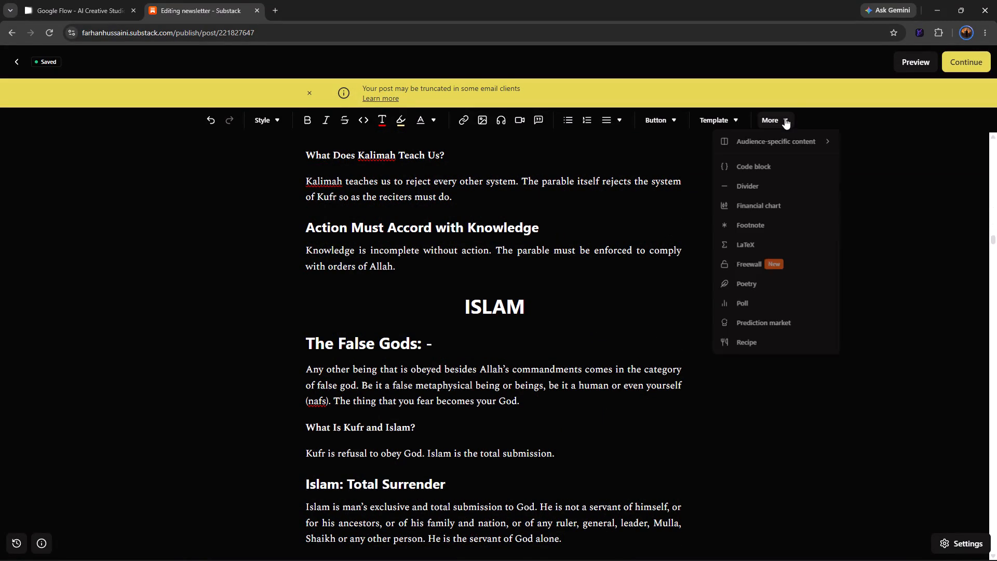
pyautogui.click(759, 186)
# Insert a divider after the "Ibadah, Lifelong Service" paragraph, just before the SALAH heading.
pyautogui.scroll(-3, 514, 347)
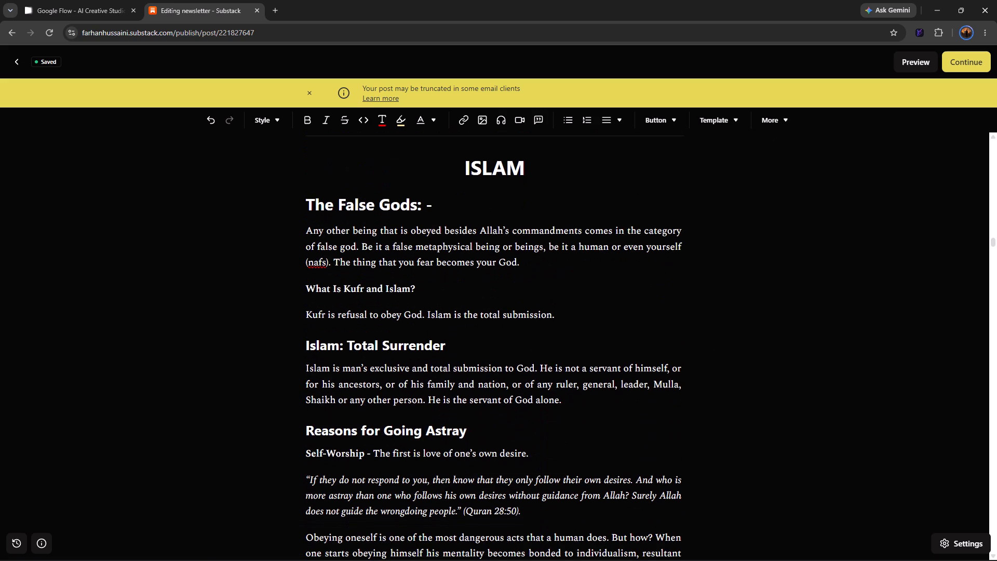
pyautogui.scroll(-17, 514, 347)
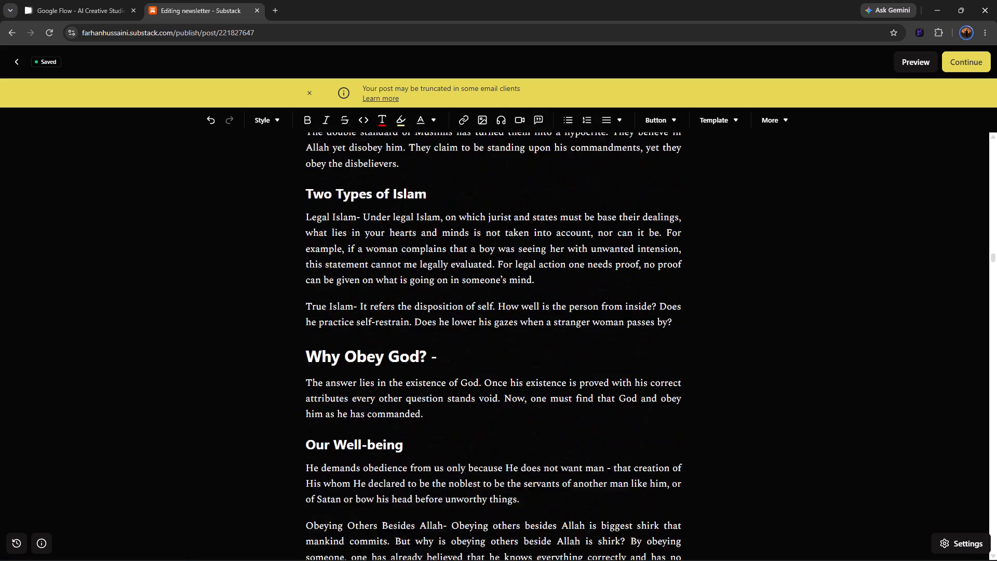
pyautogui.scroll(-19, 514, 347)
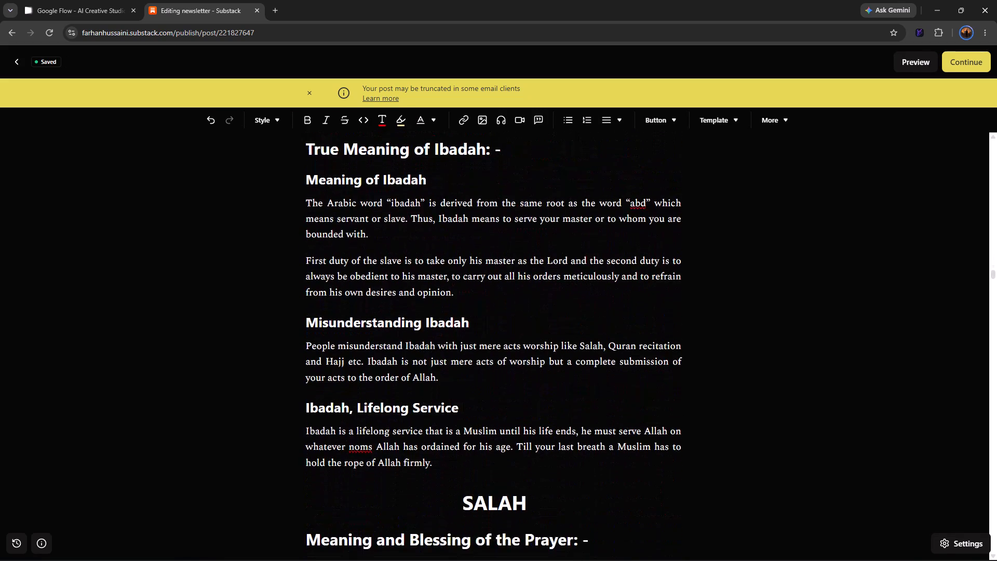
pyautogui.scroll(-2, 514, 347)
pyautogui.click(439, 261)
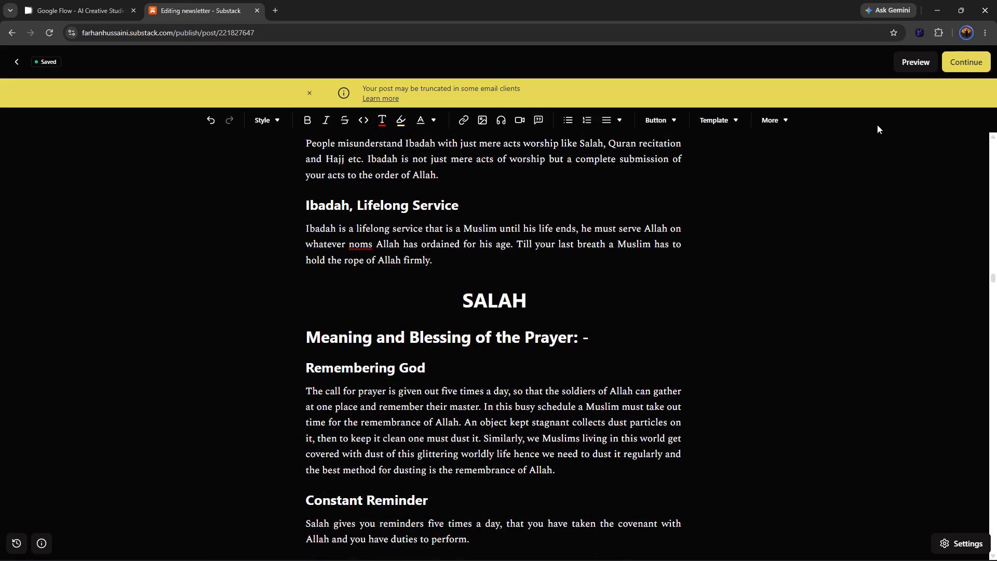
pyautogui.click(783, 116)
pyautogui.click(761, 188)
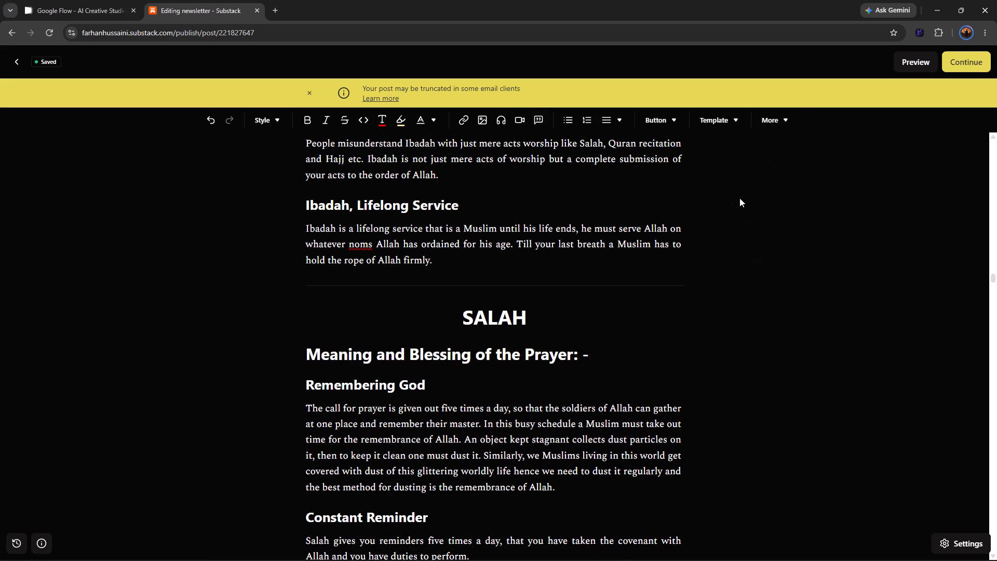
# Insert a divider after the closing Quran quotation (8:39) of the Salah section, just before the SAWM heading.
pyautogui.scroll(-9, 636, 277)
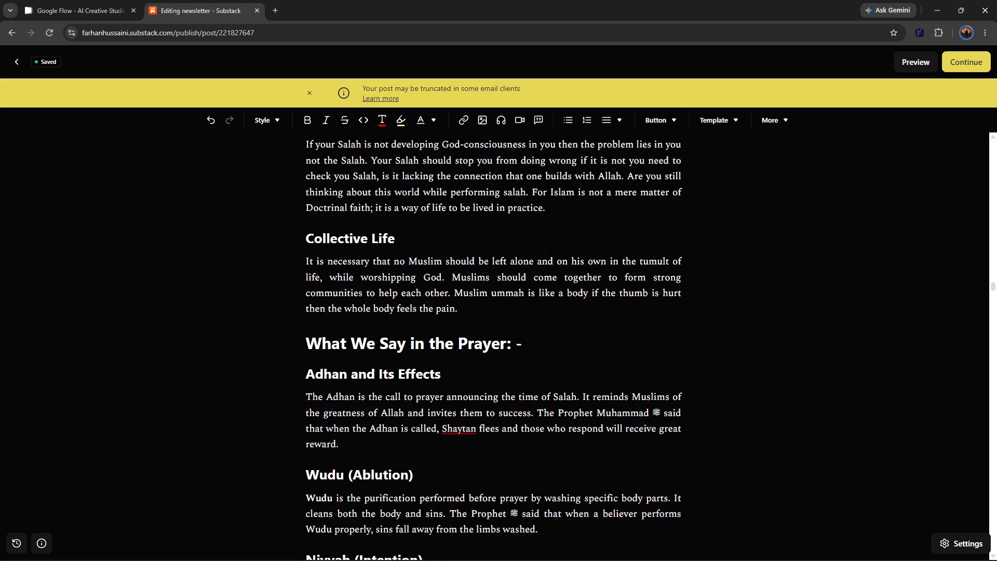
pyautogui.scroll(-8, 636, 277)
pyautogui.scroll(-6, 560, 365)
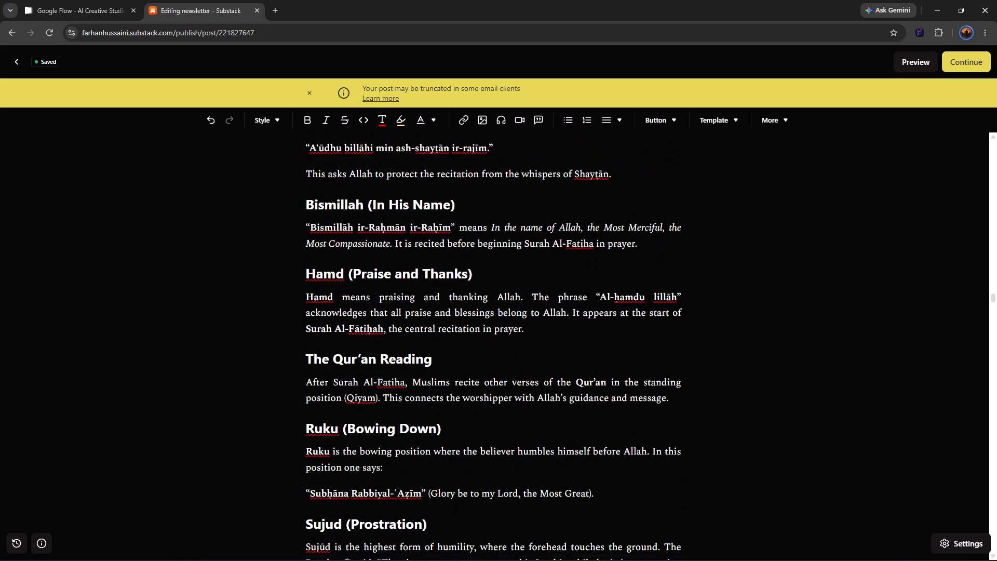
pyautogui.scroll(-9, 560, 365)
pyautogui.scroll(-12, 560, 365)
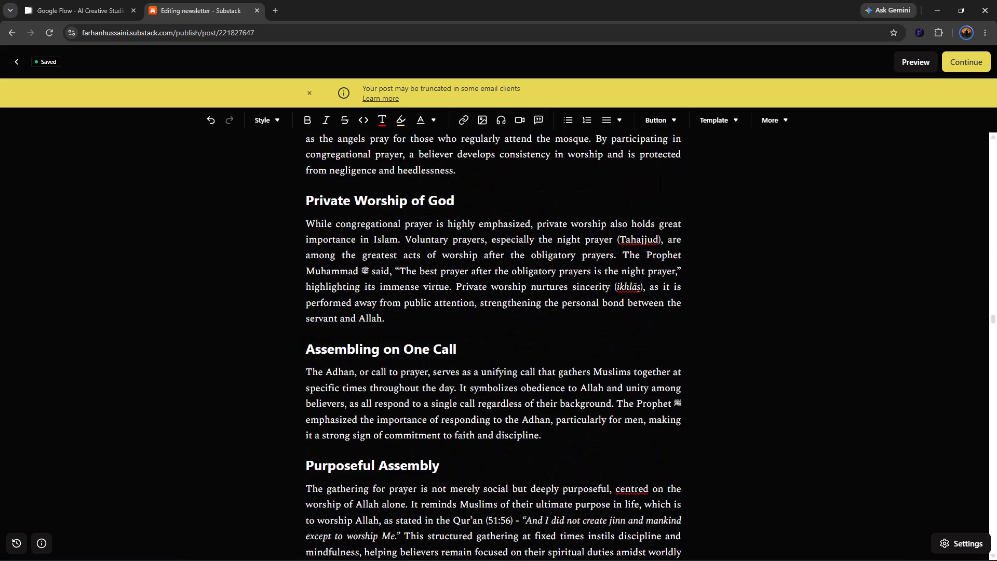
pyautogui.scroll(-19, 560, 365)
pyautogui.scroll(-13, 560, 365)
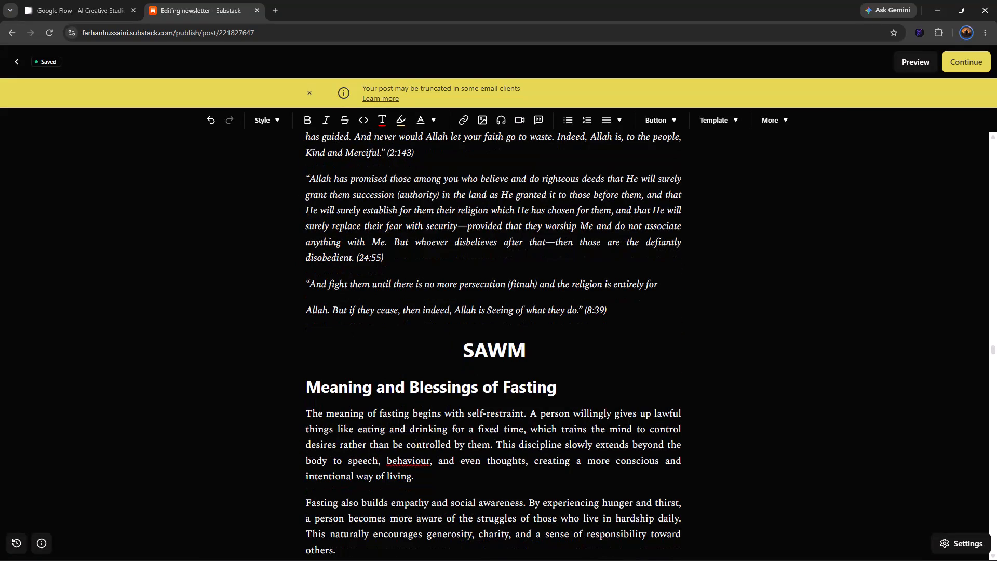
pyautogui.click(611, 309)
pyautogui.click(783, 119)
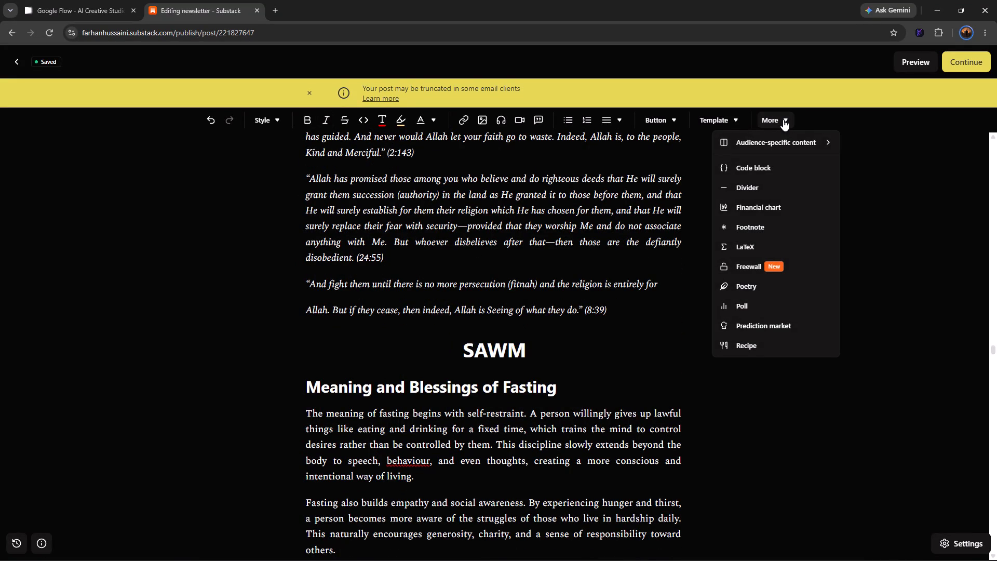
pyautogui.click(757, 189)
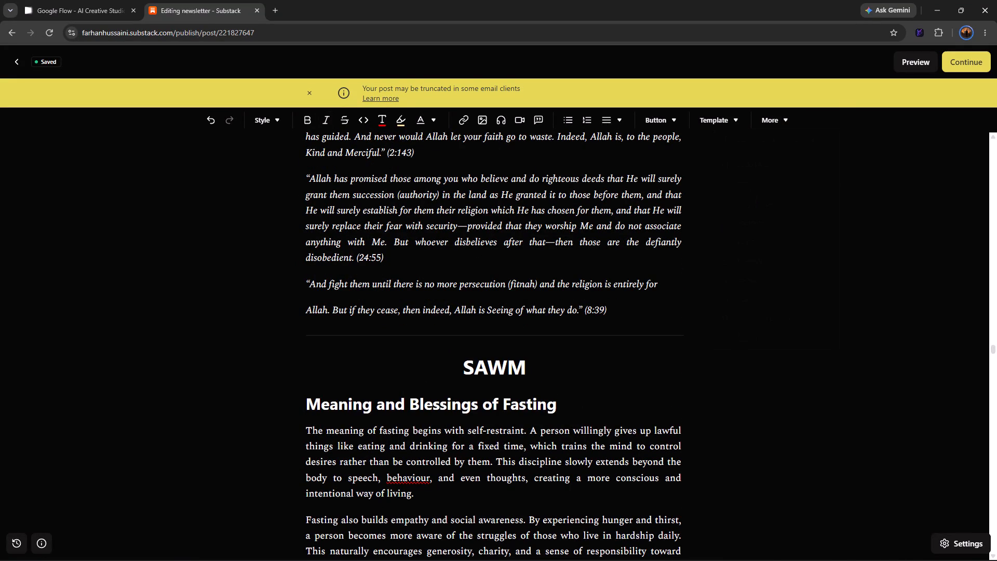
# Insert a divider after the "Condition of True Fasting" paragraph, just before the ZAKAH heading.
pyautogui.scroll(-15, 568, 341)
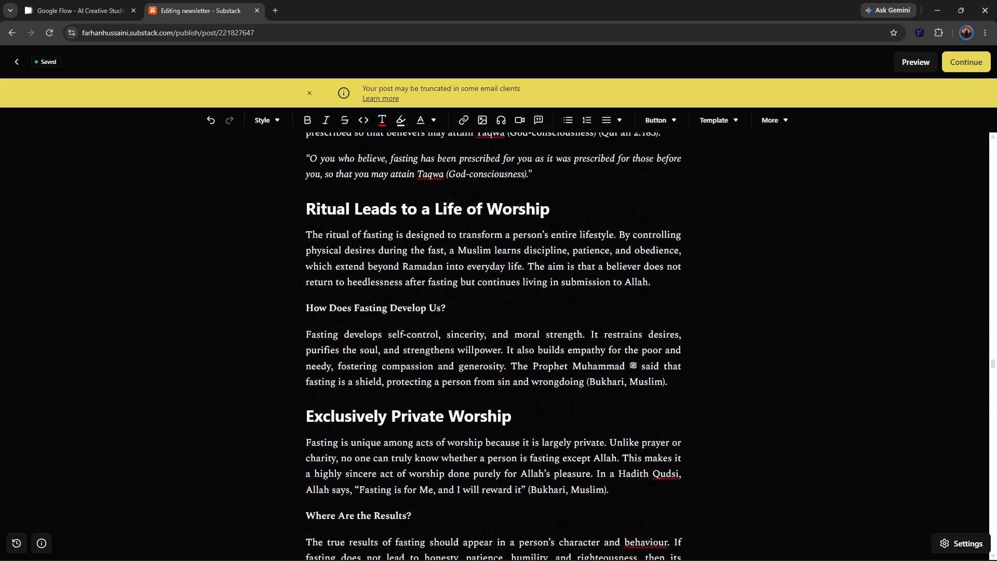
pyautogui.scroll(-16, 568, 341)
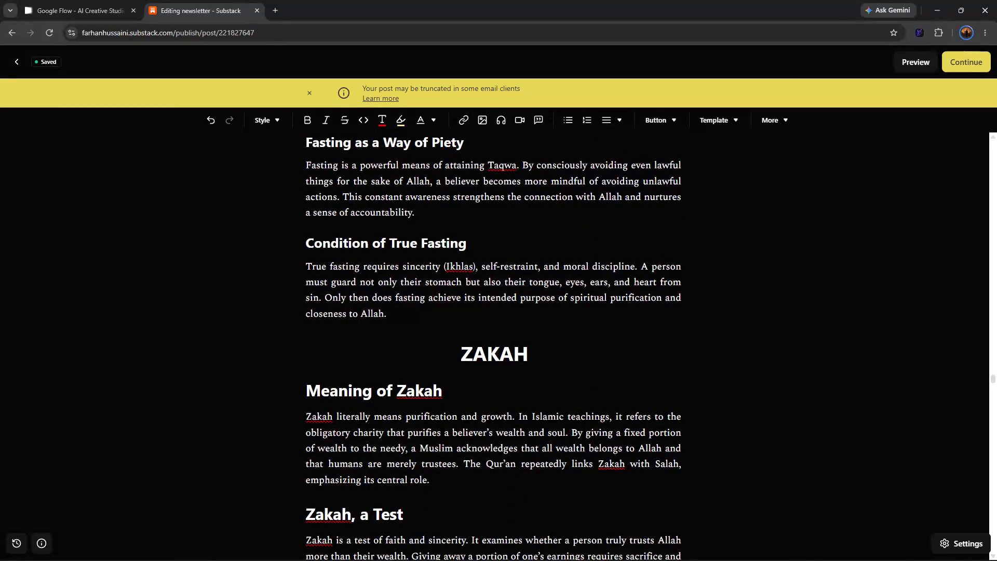
pyautogui.click(392, 315)
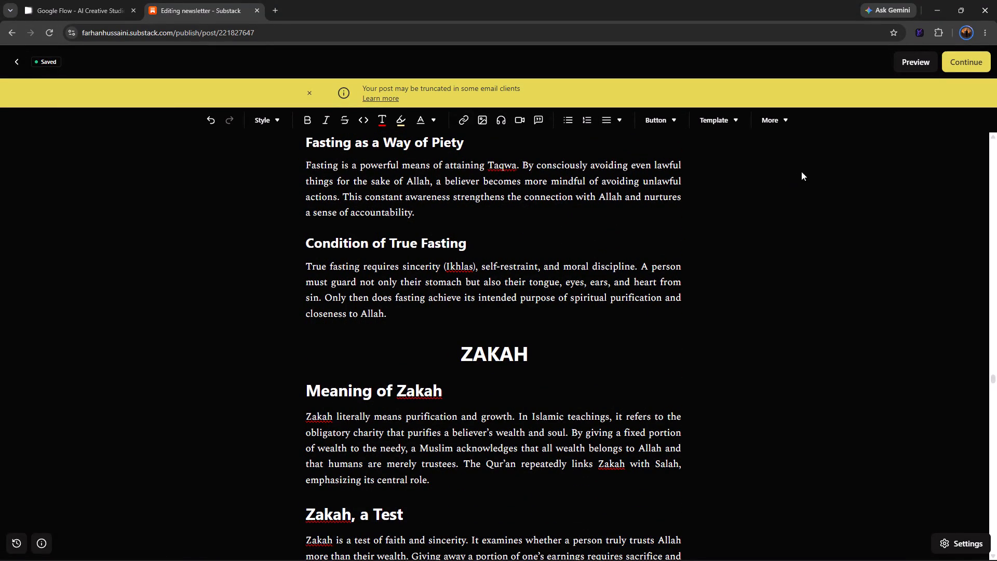
pyautogui.click(785, 120)
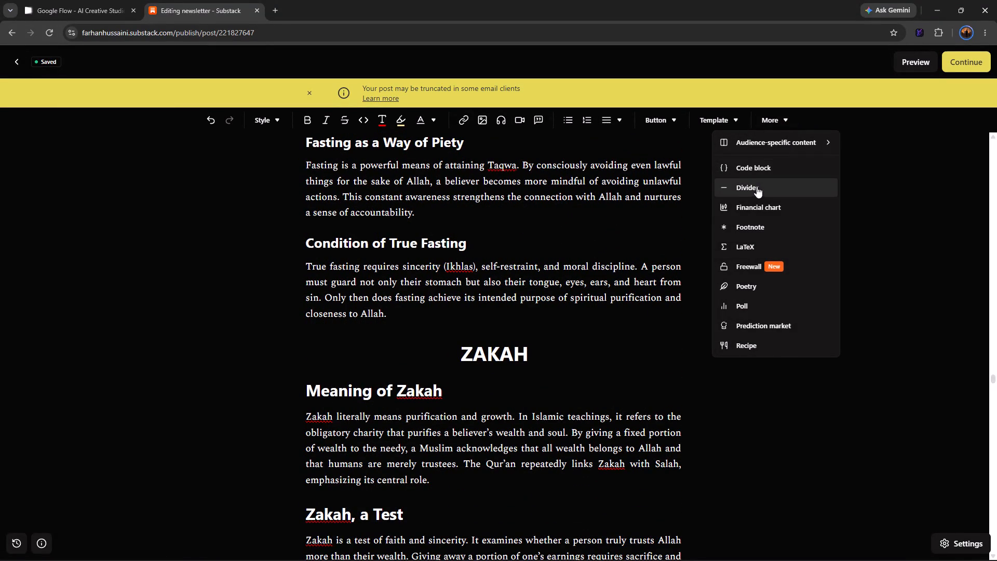
pyautogui.click(755, 187)
# Insert a divider after the "Need for Collective System" paragraph, just before the HAJJ heading.
pyautogui.scroll(-4, 625, 345)
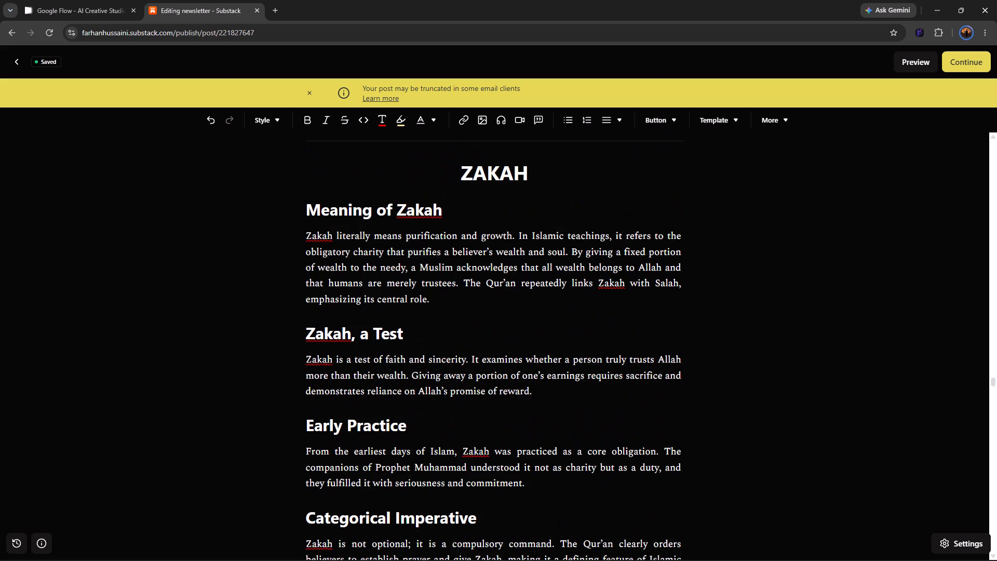
pyautogui.scroll(-20, 625, 345)
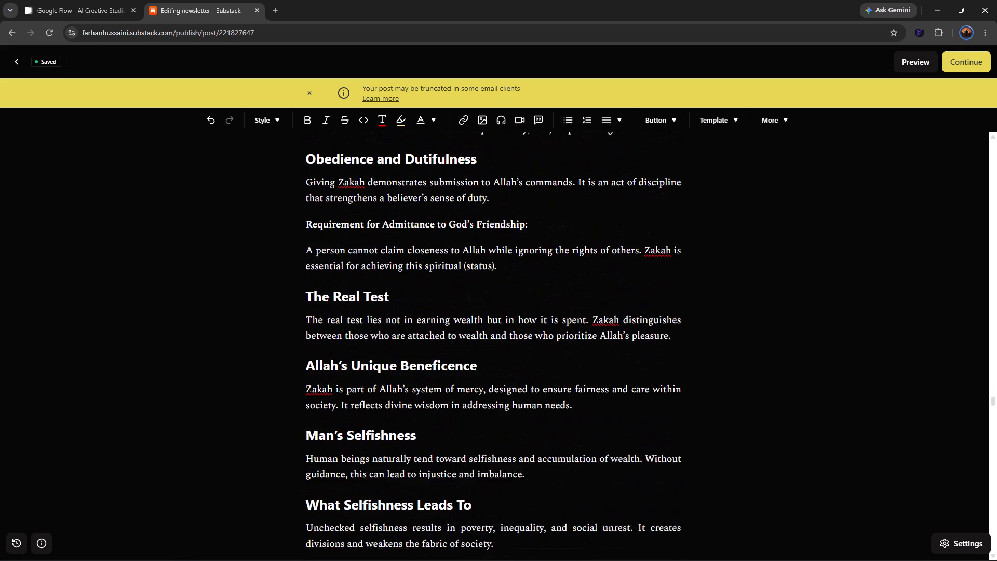
pyautogui.scroll(-12, 625, 345)
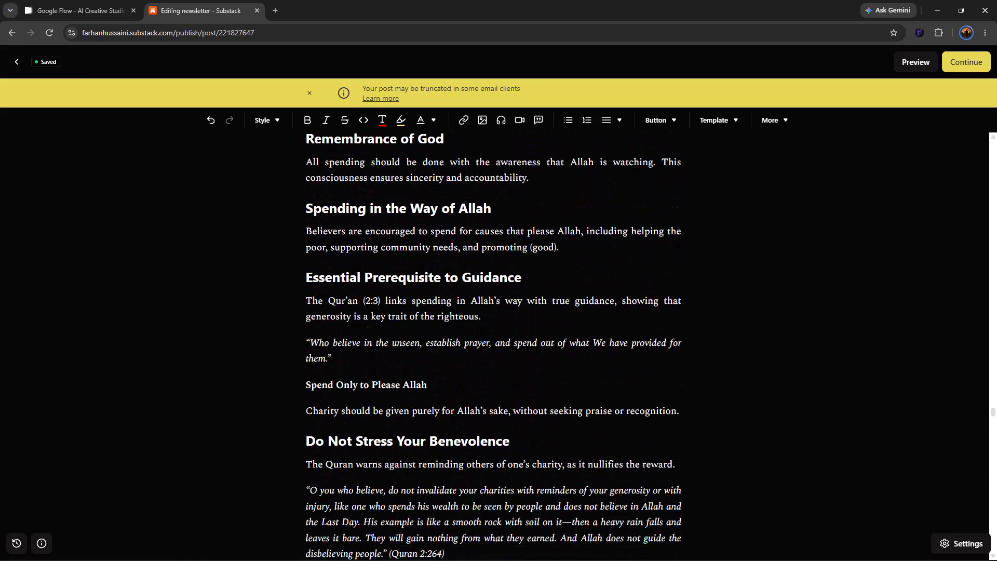
pyautogui.scroll(-19, 625, 345)
pyautogui.scroll(-4, 625, 345)
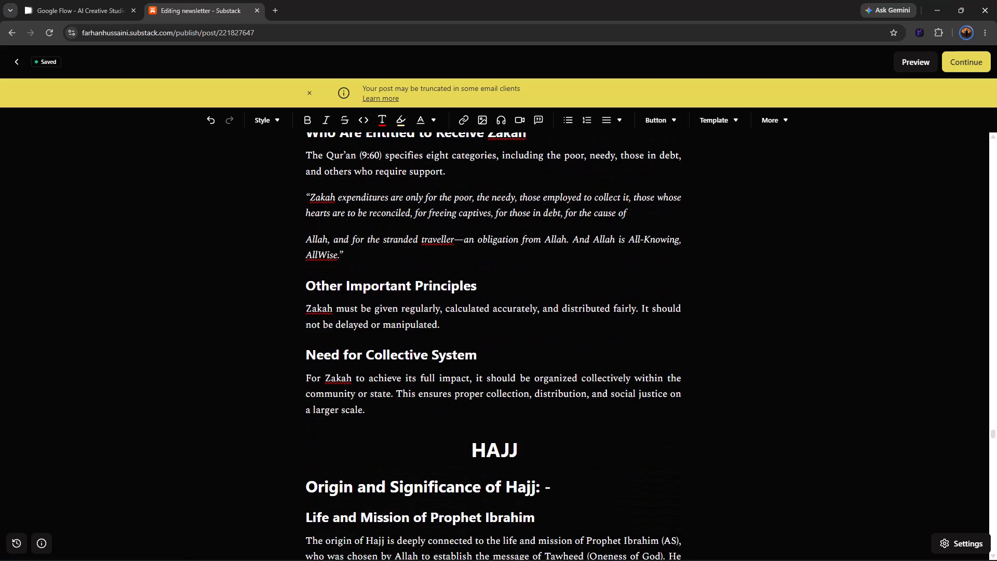
pyautogui.scroll(-3, 625, 345)
pyautogui.click(371, 260)
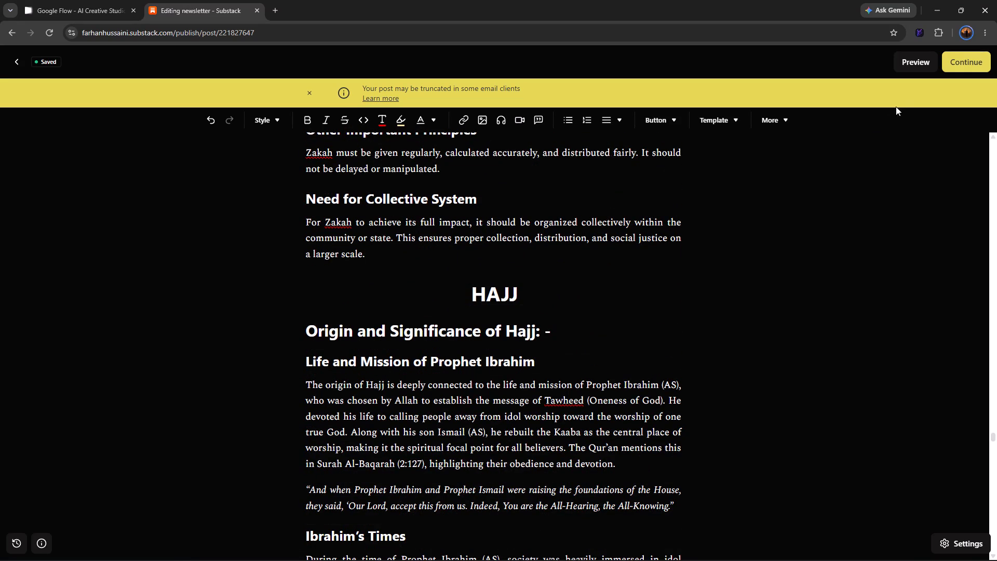
pyautogui.click(784, 118)
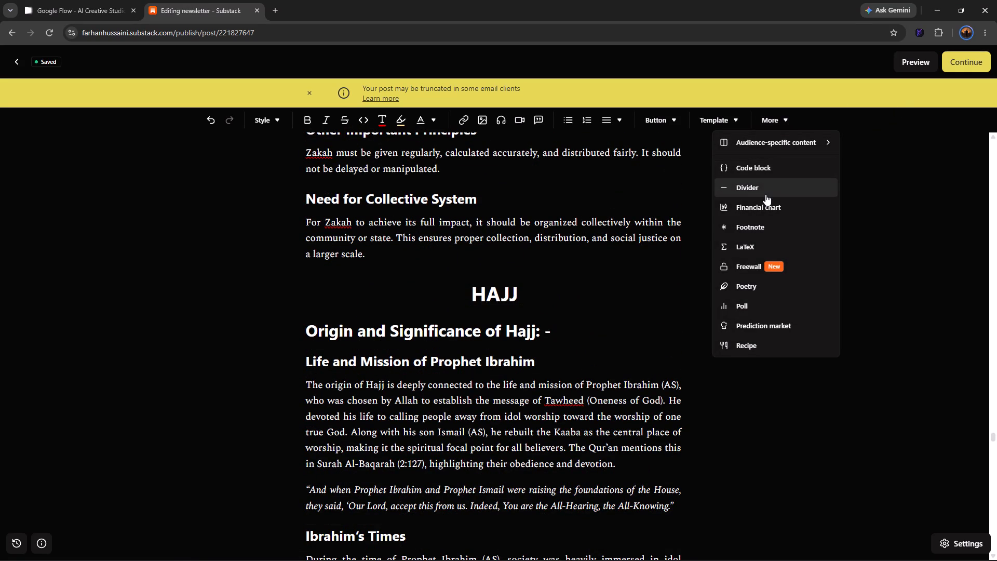
pyautogui.click(765, 194)
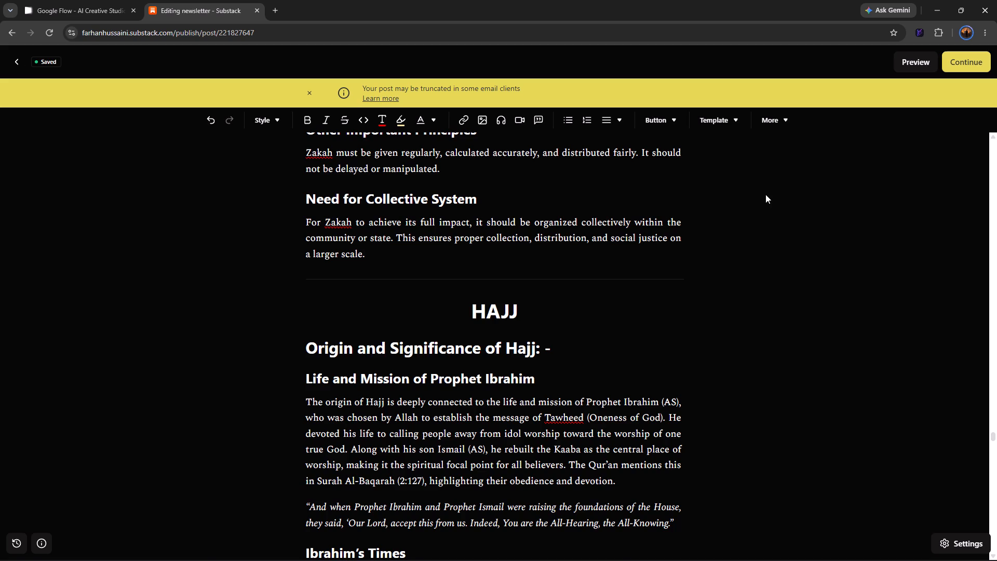
# Insert a divider after the "Deriving Full Benefit from Hajj" paragraph, just before the JIHAD heading.
pyautogui.scroll(-4, 549, 353)
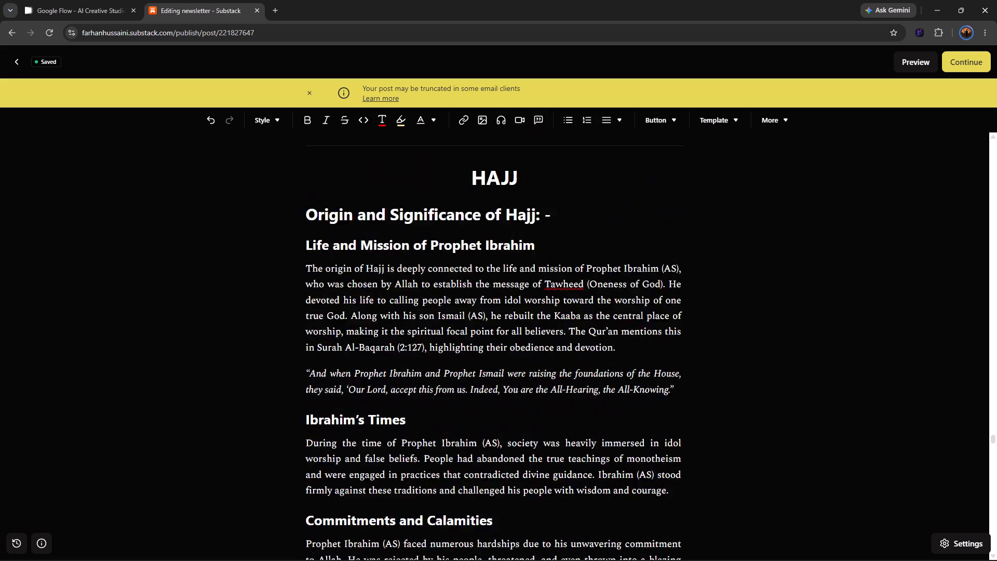
pyautogui.scroll(-12, 549, 353)
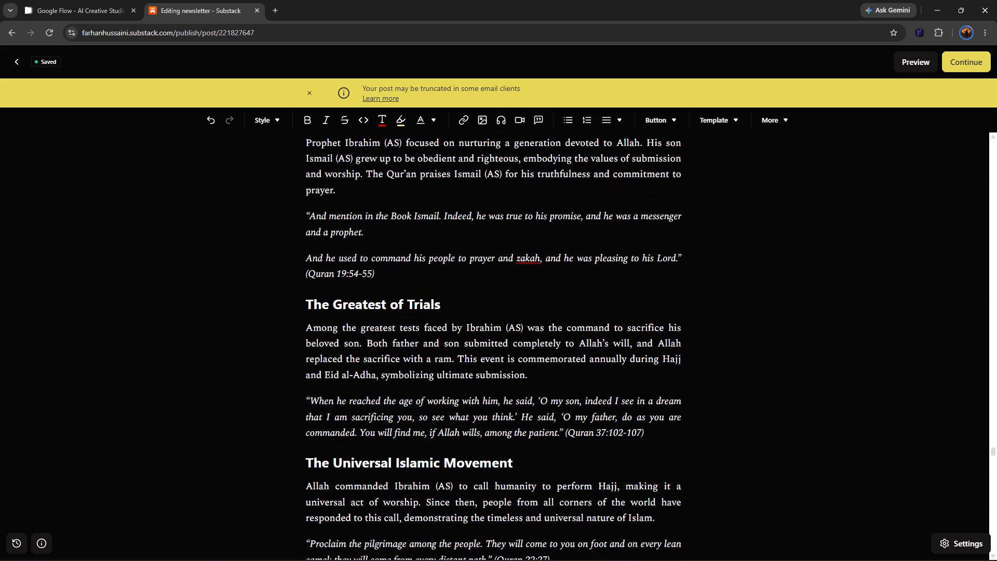
pyautogui.scroll(-13, 549, 353)
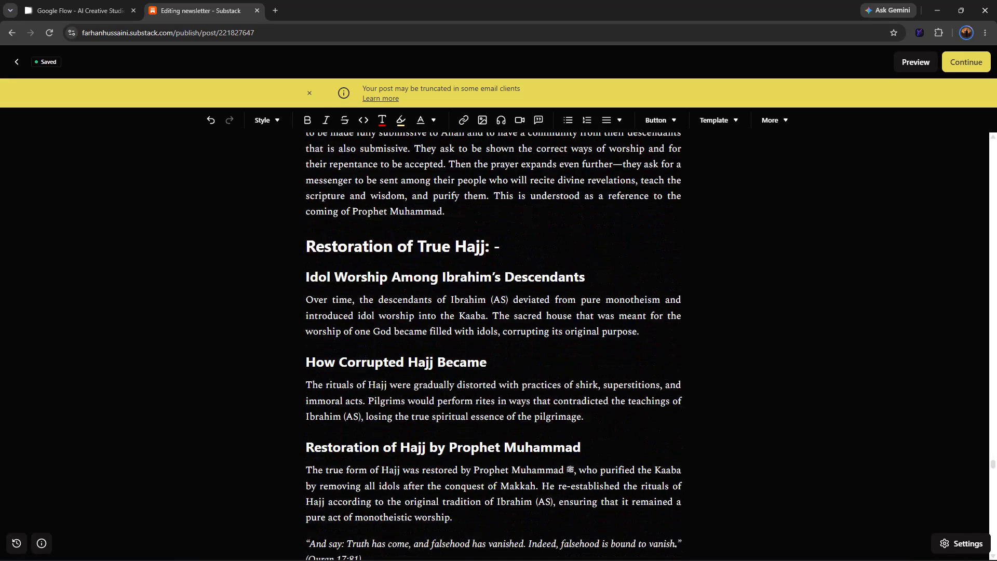
pyautogui.scroll(-9, 549, 353)
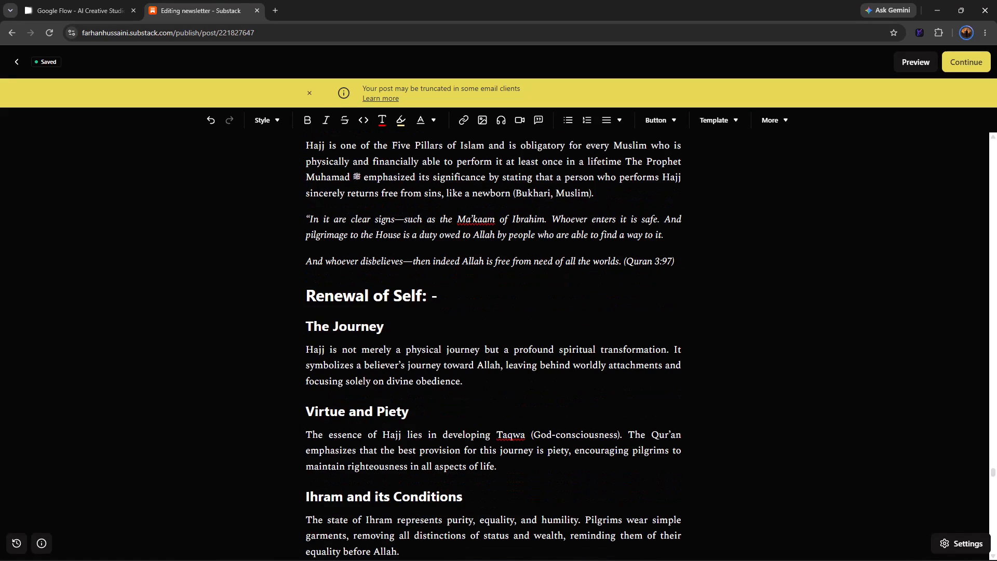
pyautogui.scroll(-11, 464, 353)
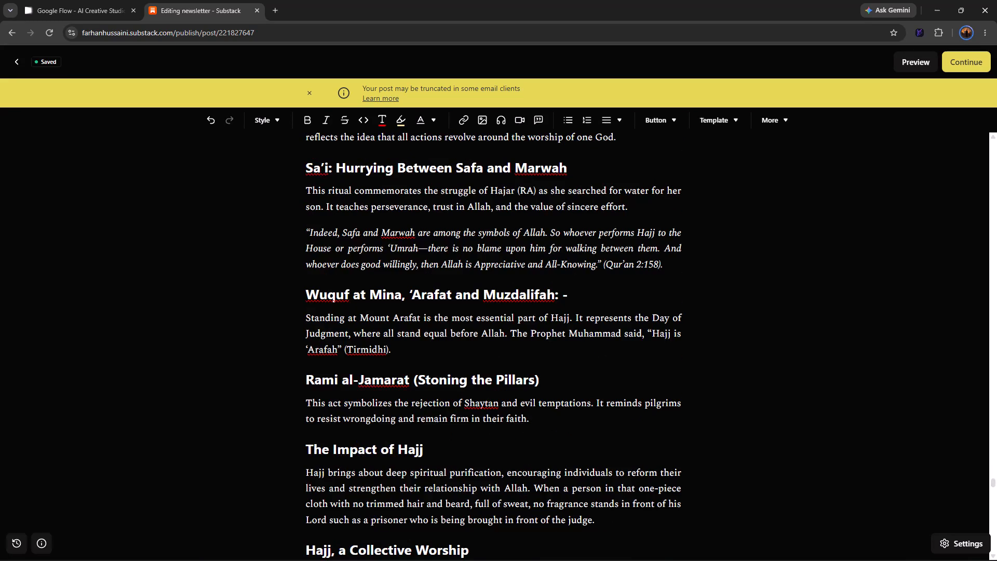
pyautogui.scroll(-8, 464, 353)
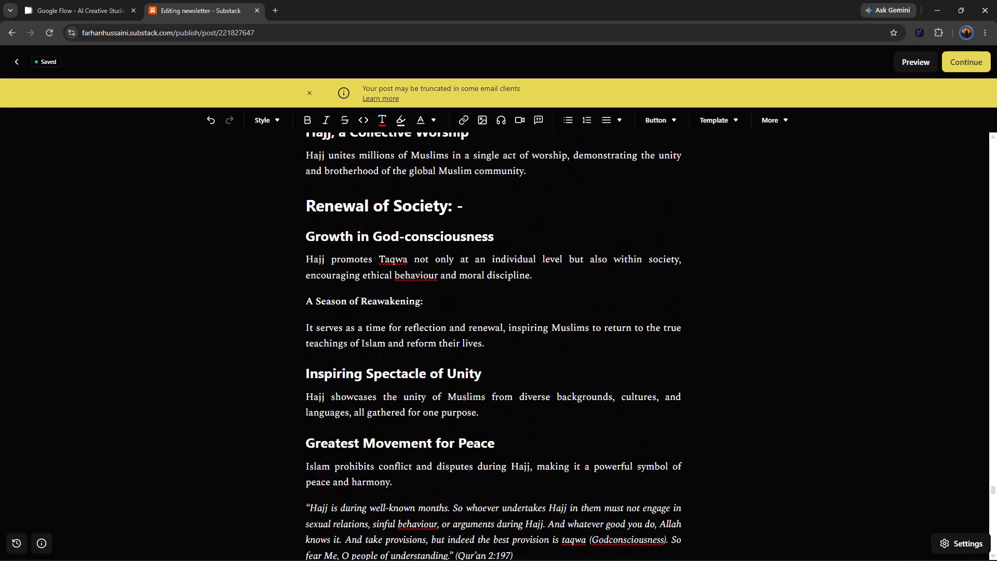
pyautogui.scroll(2, 464, 353)
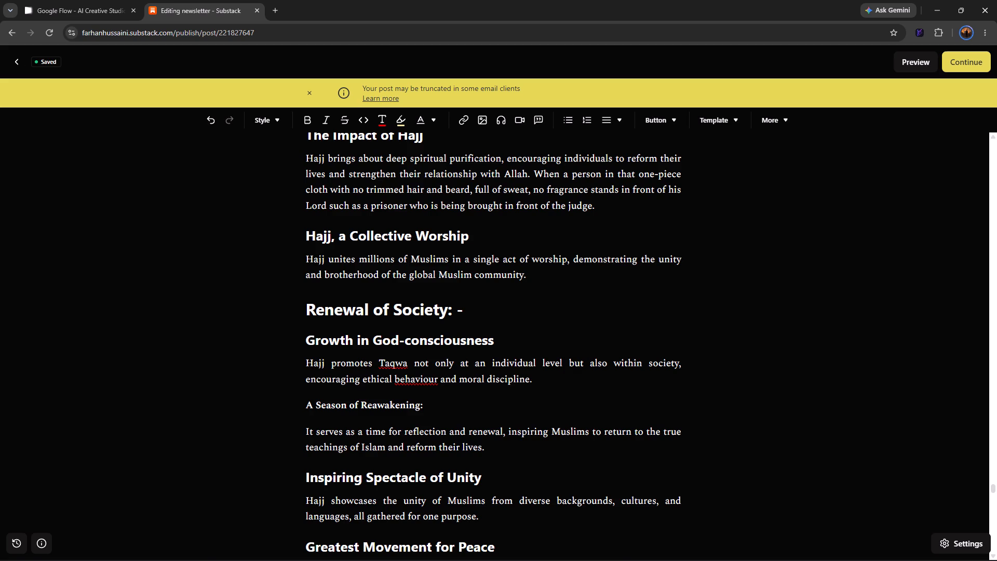
pyautogui.scroll(-8, 544, 315)
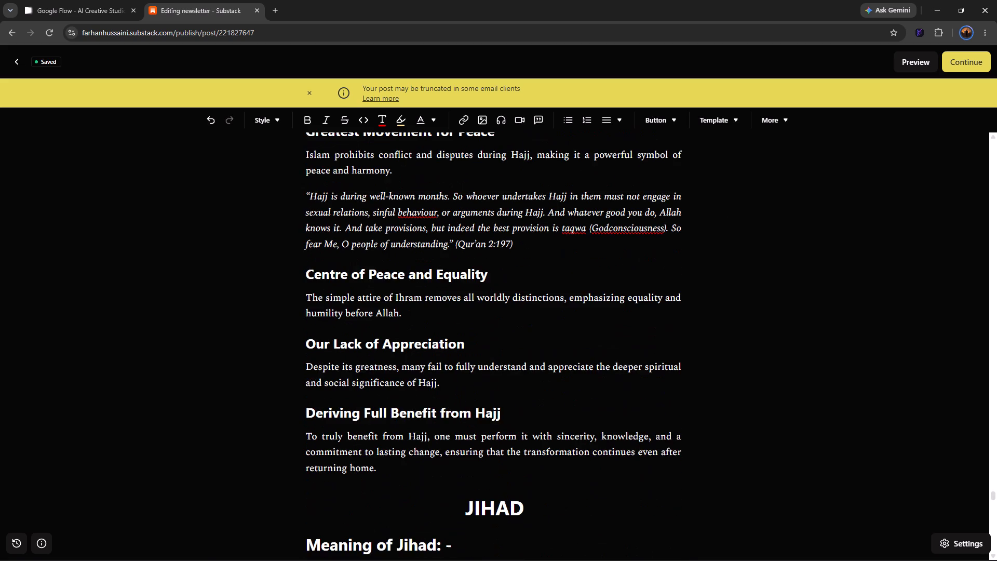
pyautogui.scroll(-3, 544, 315)
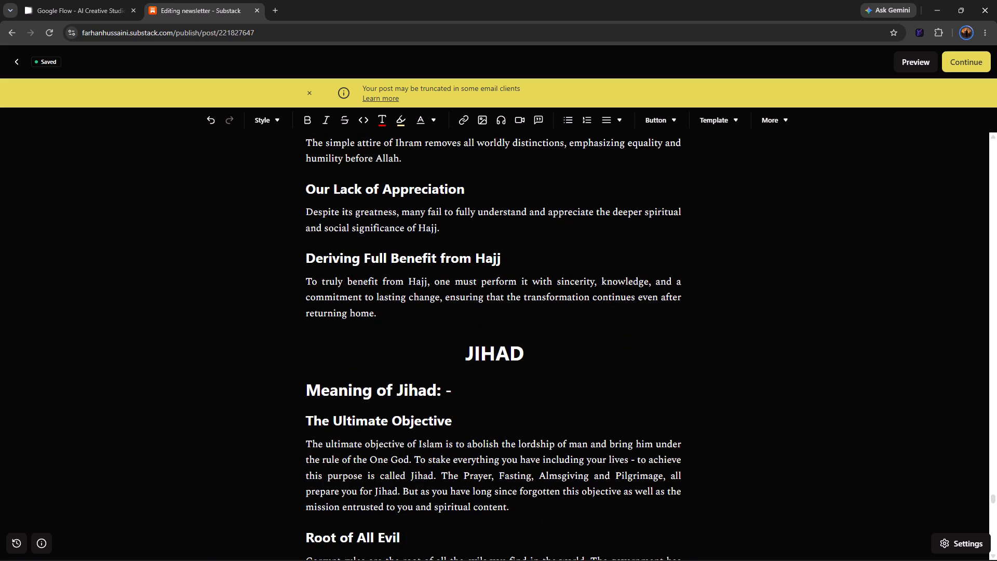
pyautogui.click(379, 315)
pyautogui.click(788, 118)
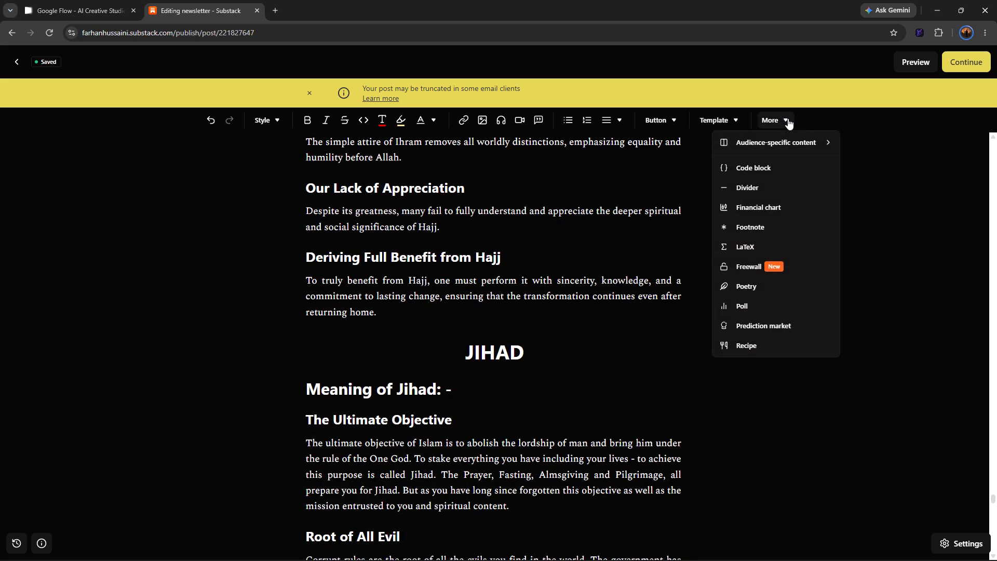
pyautogui.click(761, 194)
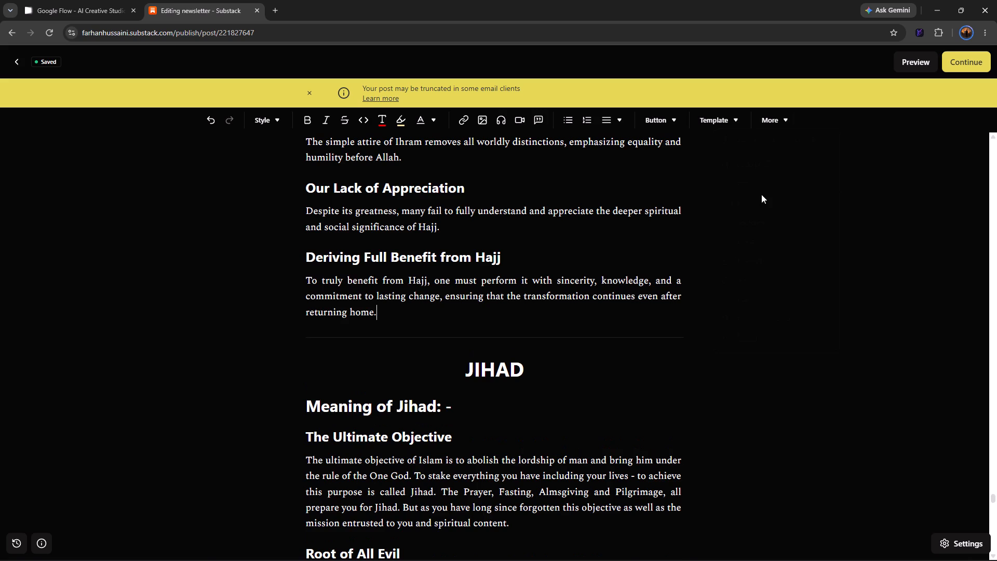
# Review the JIHAD section from its heading through to the end of the article, checking its subsections.
pyautogui.scroll(-15, 526, 318)
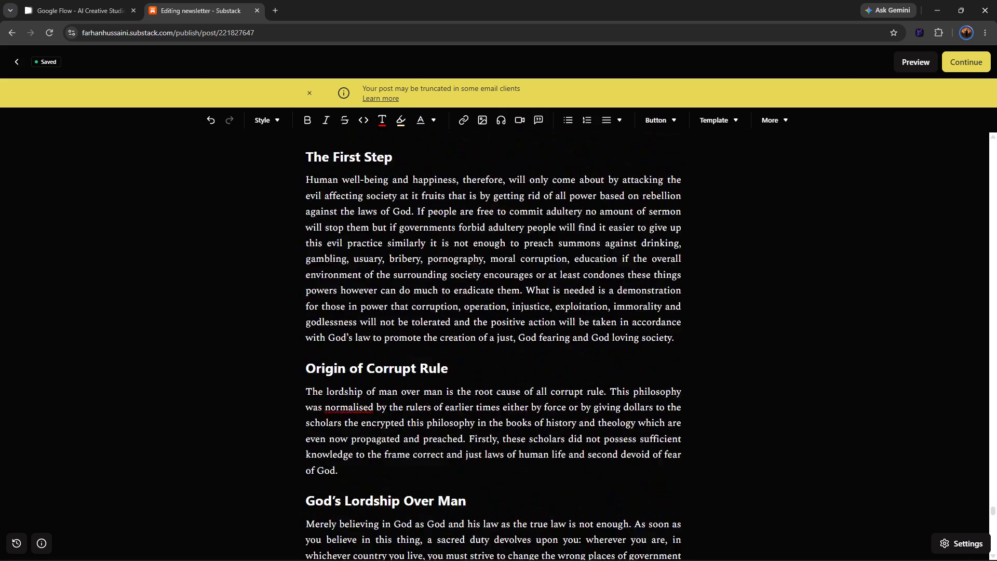
pyautogui.scroll(-17, 526, 318)
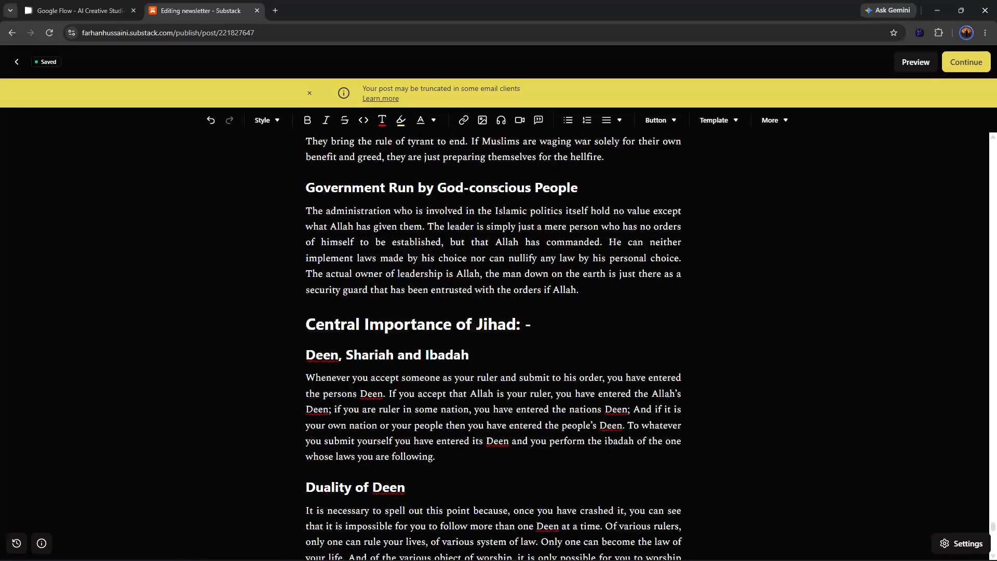
pyautogui.scroll(-4, 526, 318)
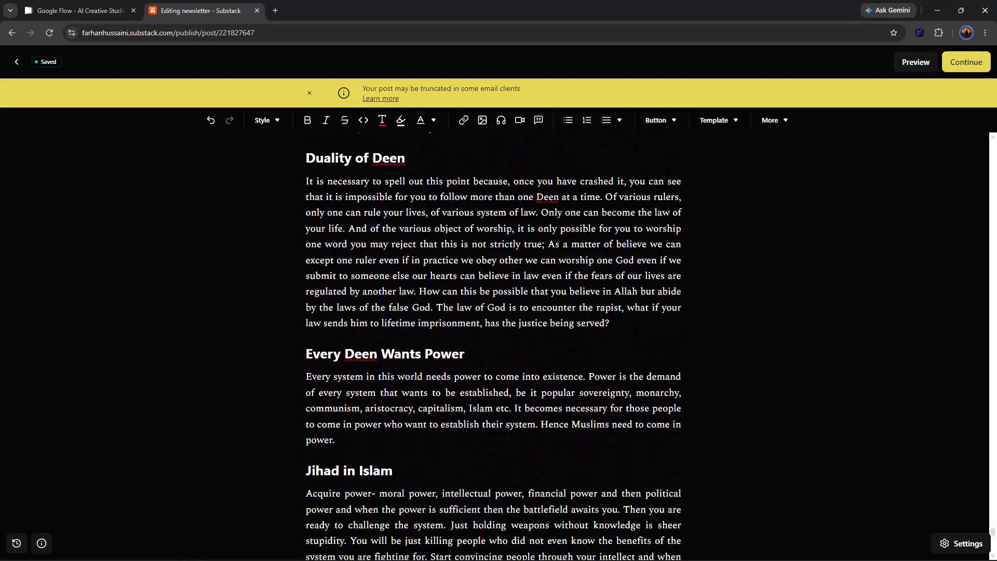
pyautogui.scroll(-18, 526, 318)
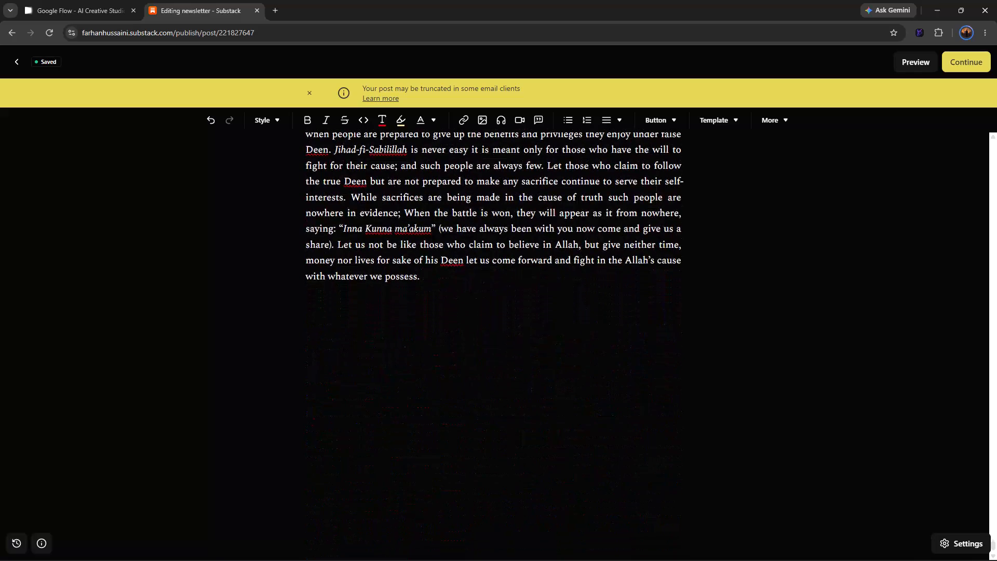
# Review the article backwards from the Jihad section through Hajj, Zakah and Sawm to the congregational prayer part of Salah.
pyautogui.scroll(20, 526, 318)
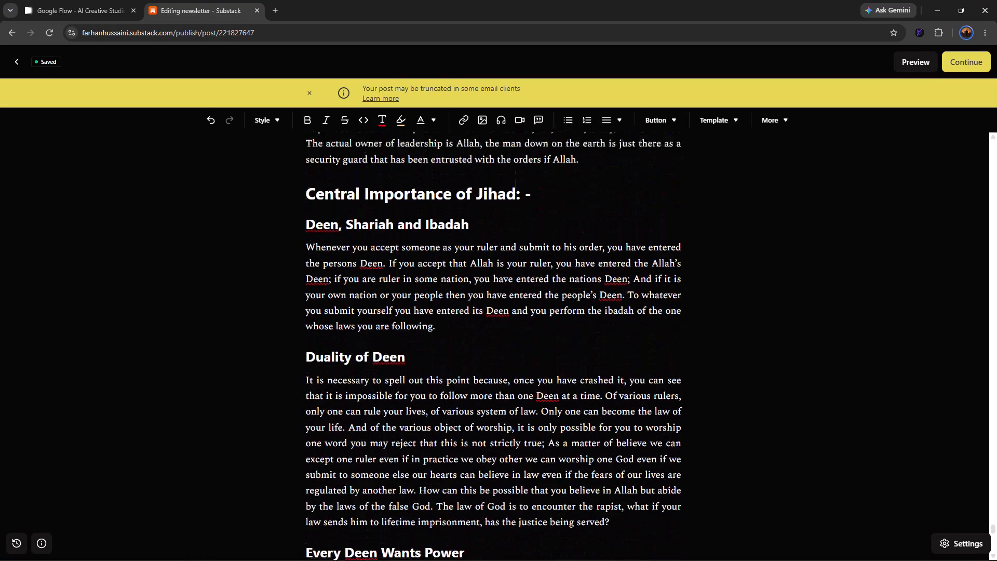
pyautogui.scroll(1, 526, 318)
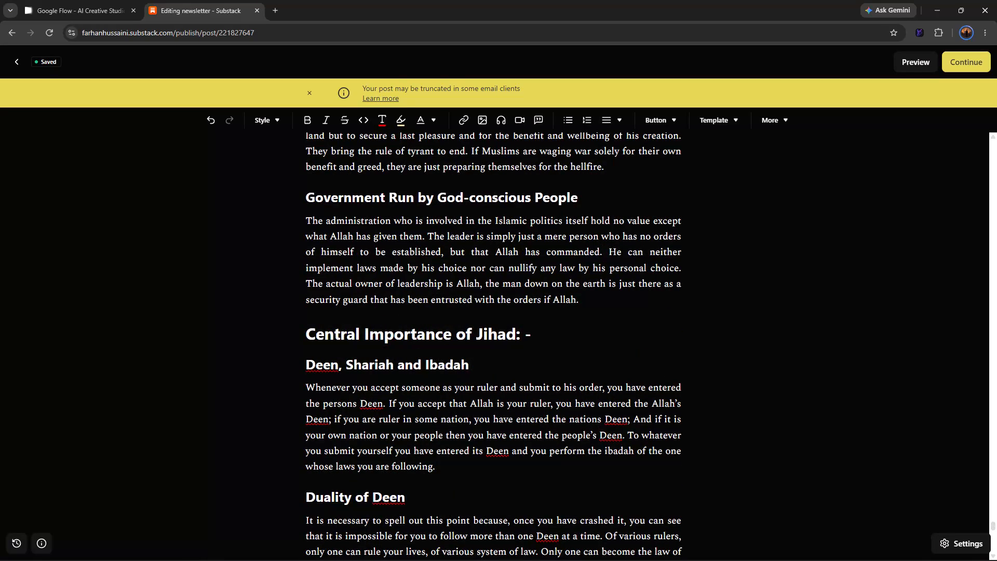
pyautogui.scroll(4, 541, 320)
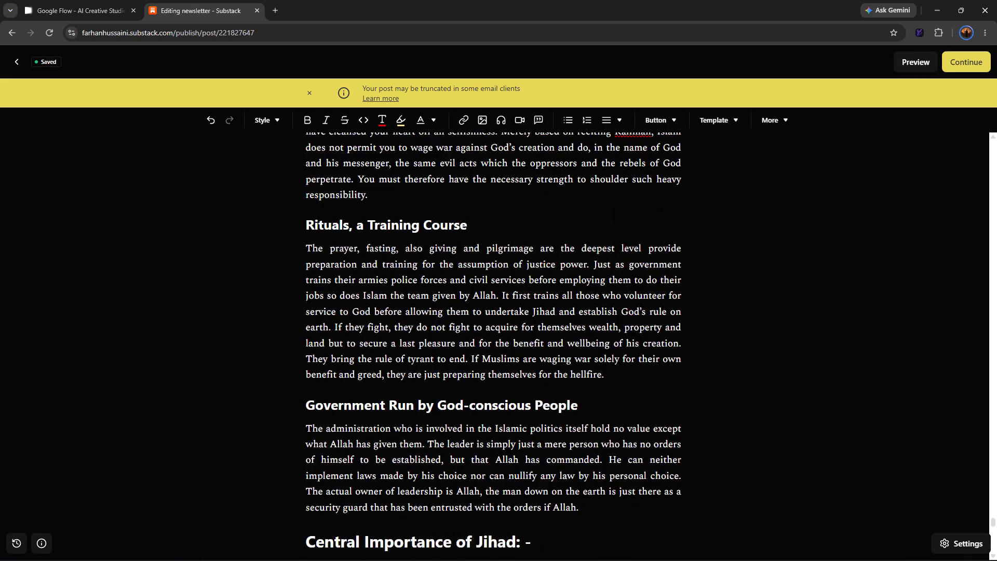
pyautogui.scroll(5, 541, 320)
pyautogui.scroll(20, 541, 320)
pyautogui.scroll(3, 541, 320)
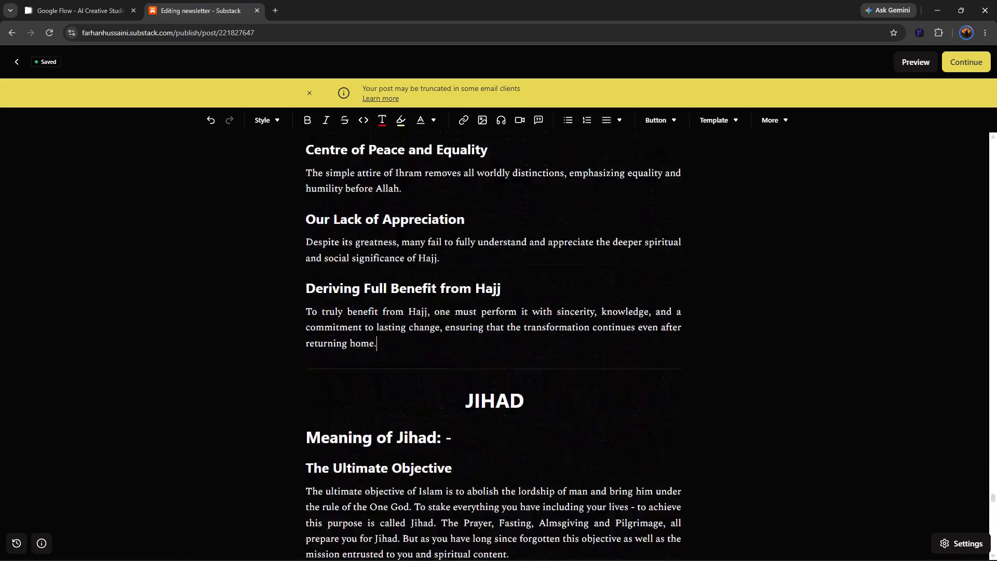
pyautogui.scroll(5, 541, 320)
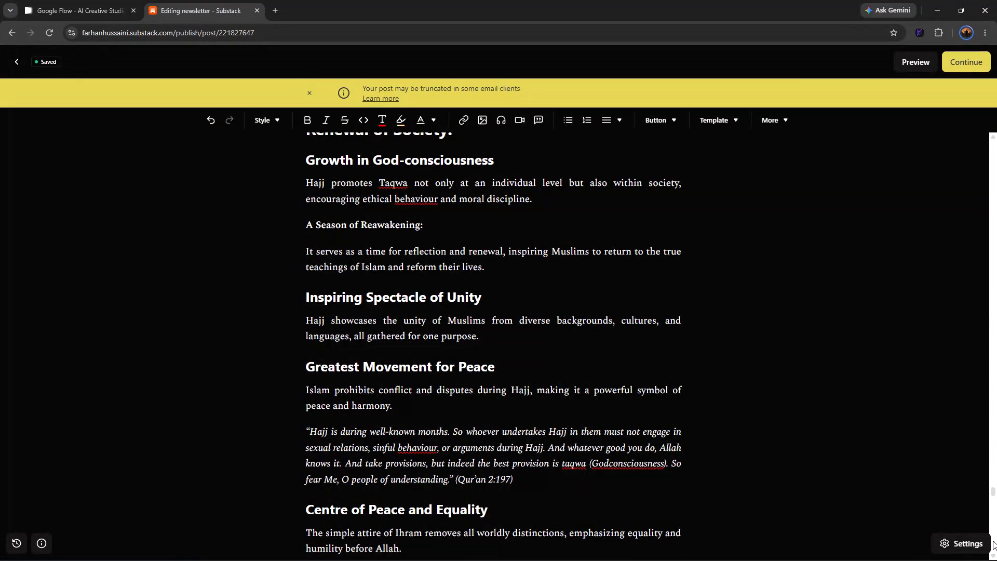
pyautogui.scroll(4, 657, 383)
pyautogui.scroll(10, 575, 382)
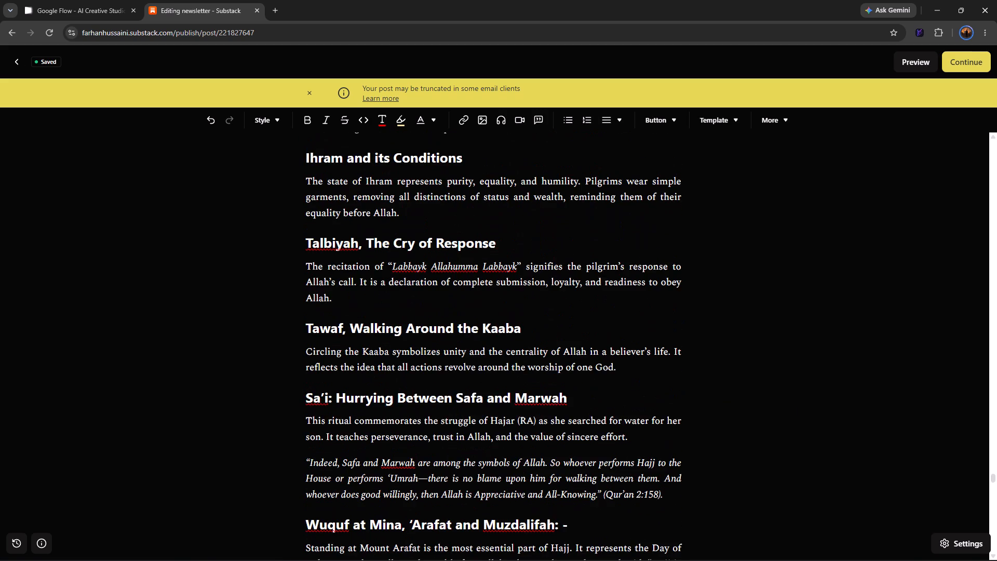
pyautogui.scroll(10, 575, 382)
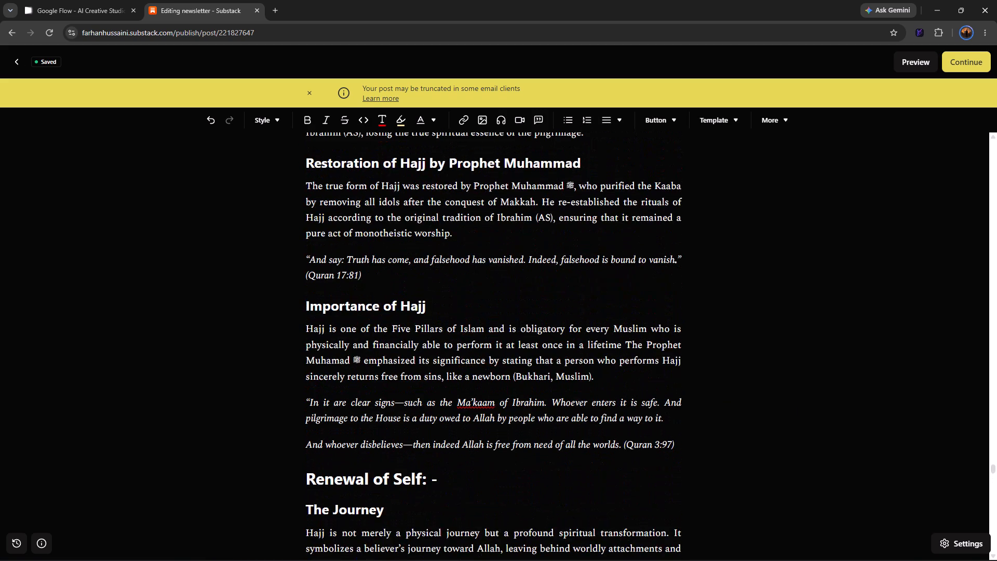
pyautogui.scroll(9, 575, 382)
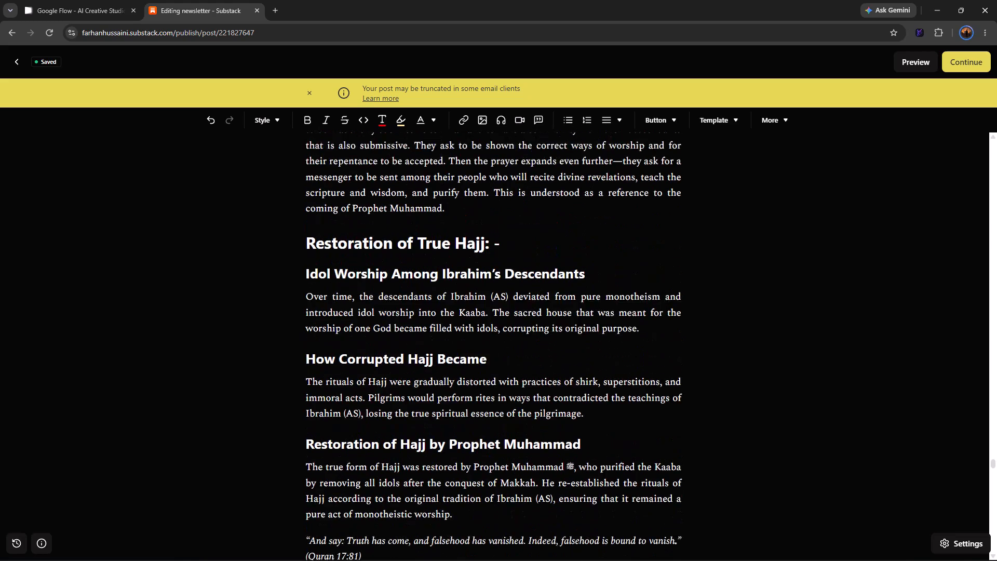
pyautogui.scroll(17, 575, 382)
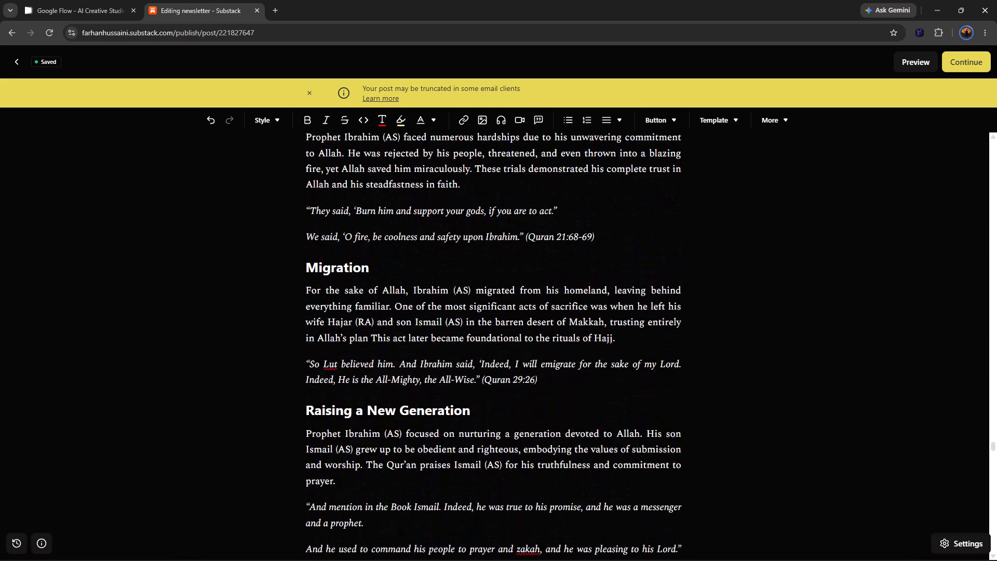
pyautogui.scroll(17, 575, 382)
pyautogui.scroll(4, 575, 382)
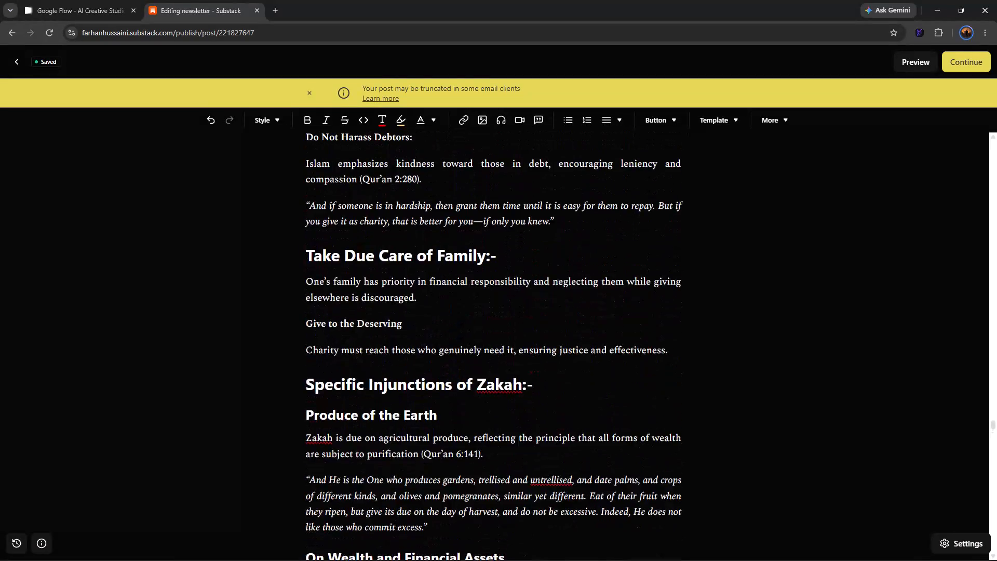
pyautogui.scroll(20, 575, 382)
pyautogui.scroll(17, 575, 382)
pyautogui.scroll(5, 575, 382)
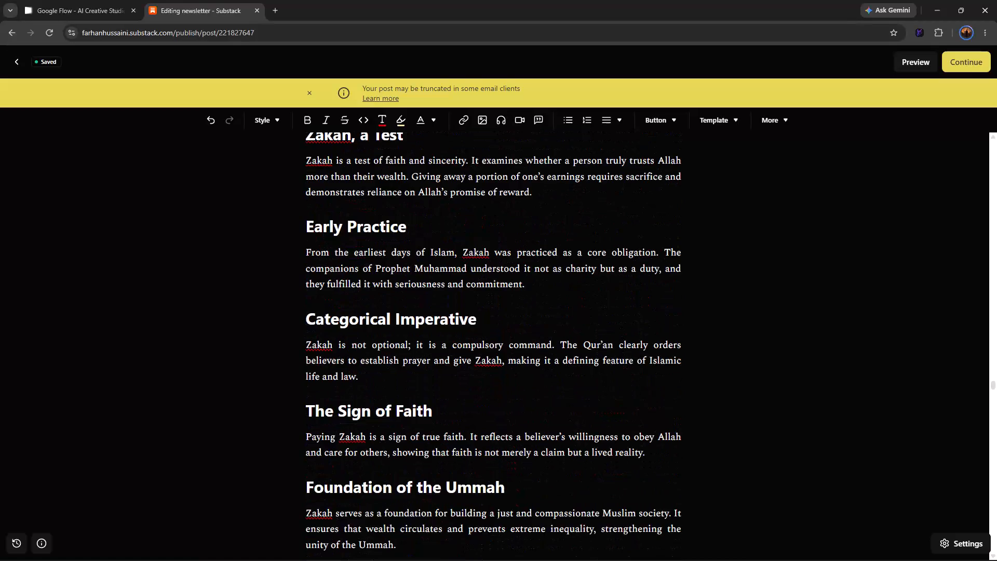
pyautogui.scroll(16, 575, 382)
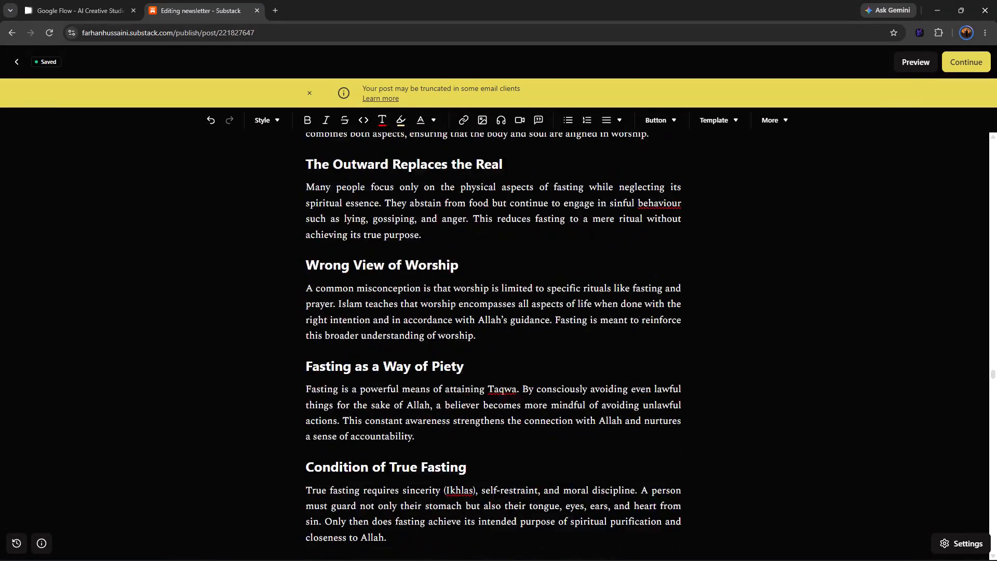
pyautogui.scroll(16, 456, 336)
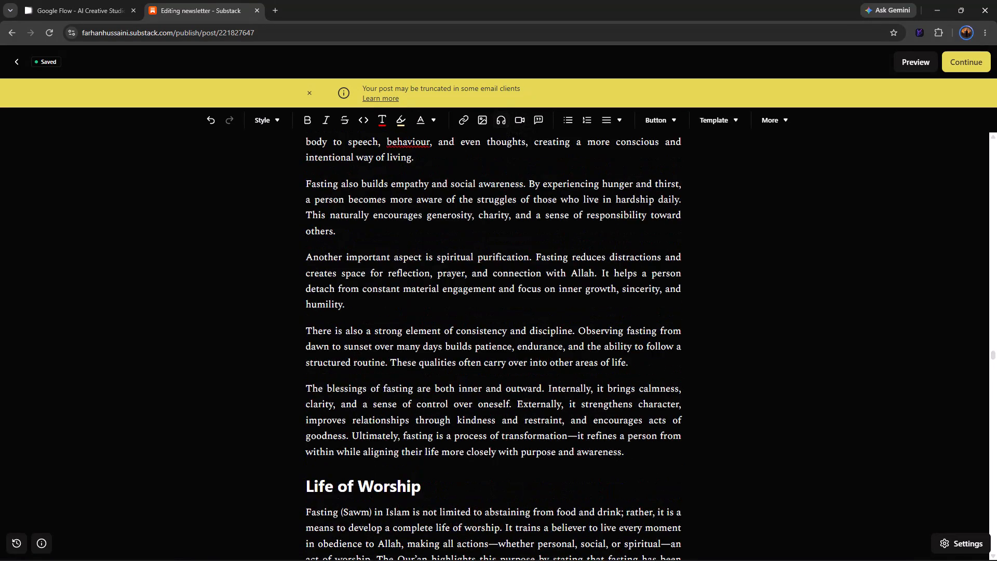
pyautogui.scroll(20, 452, 215)
pyautogui.scroll(5, 452, 215)
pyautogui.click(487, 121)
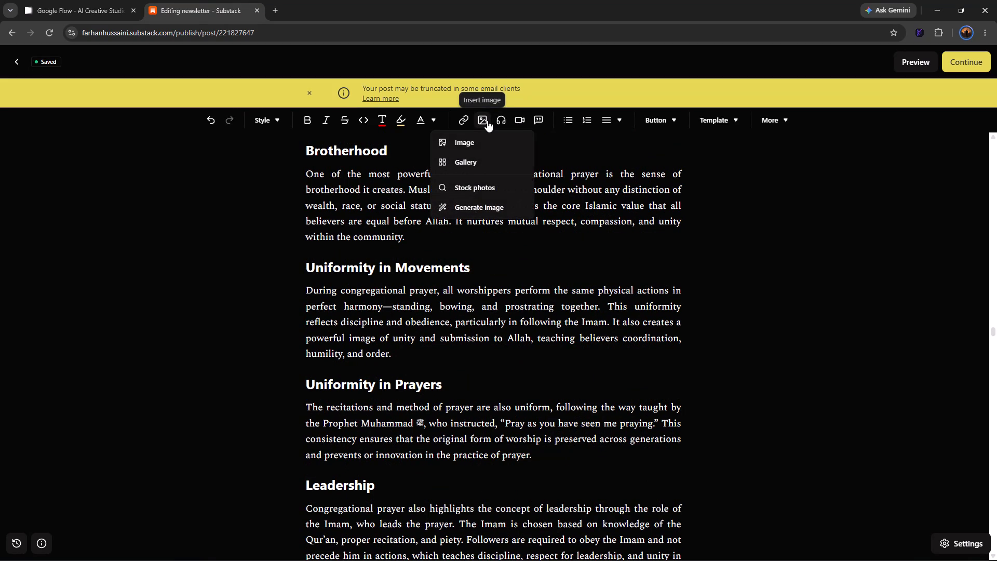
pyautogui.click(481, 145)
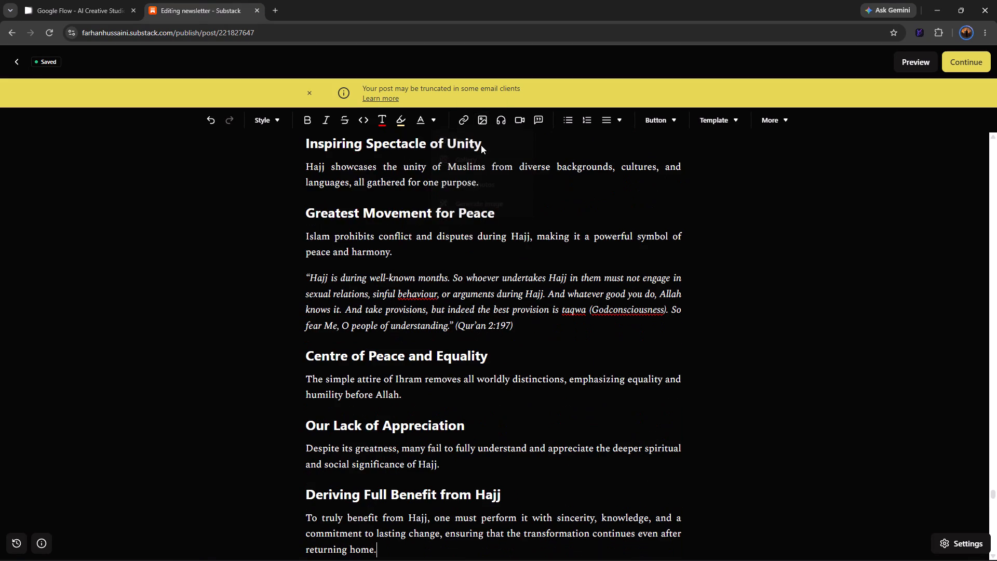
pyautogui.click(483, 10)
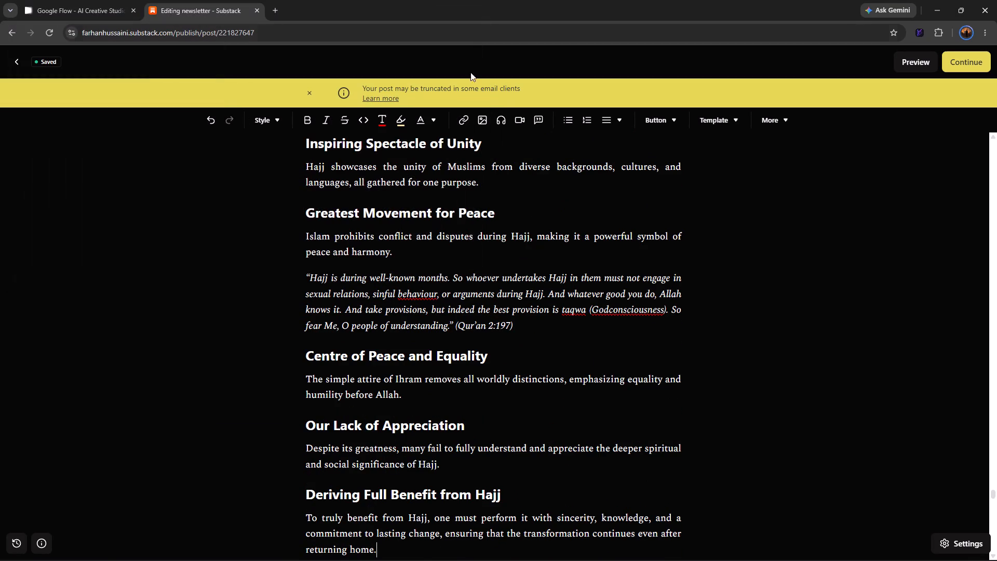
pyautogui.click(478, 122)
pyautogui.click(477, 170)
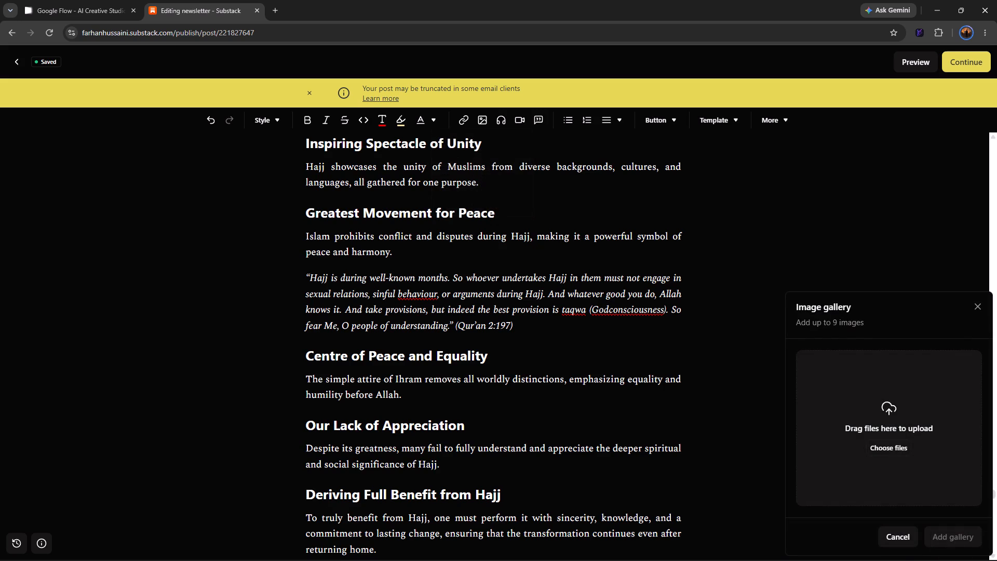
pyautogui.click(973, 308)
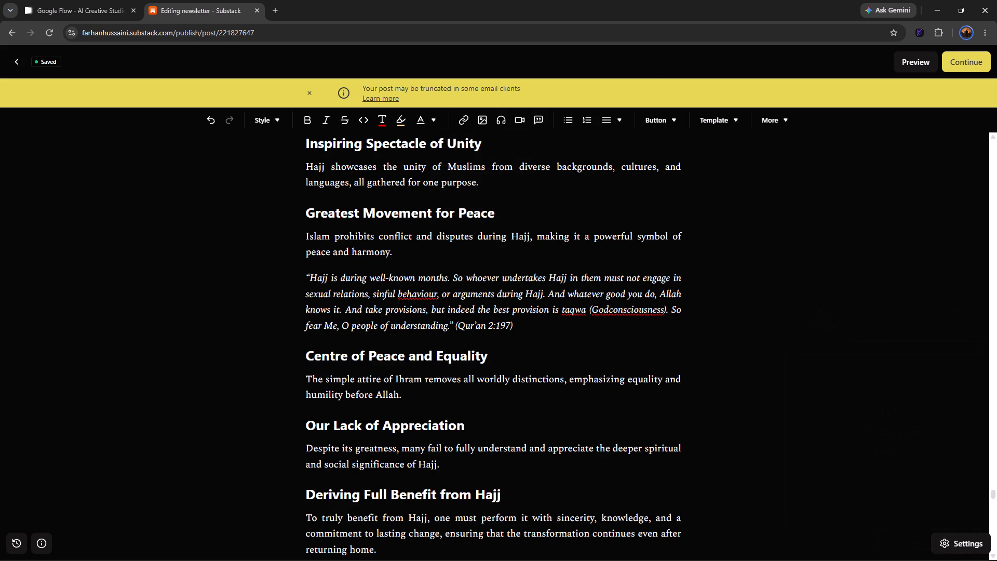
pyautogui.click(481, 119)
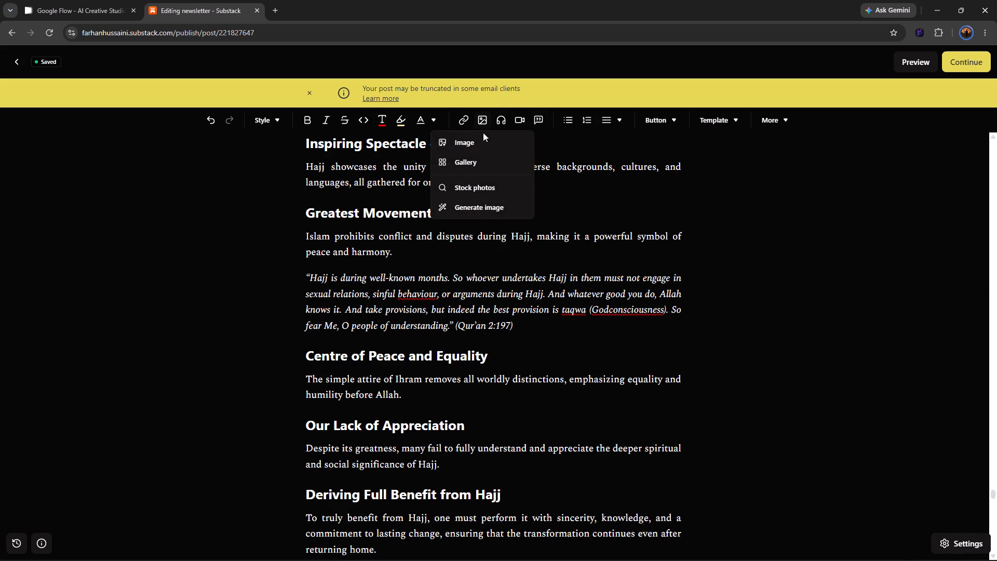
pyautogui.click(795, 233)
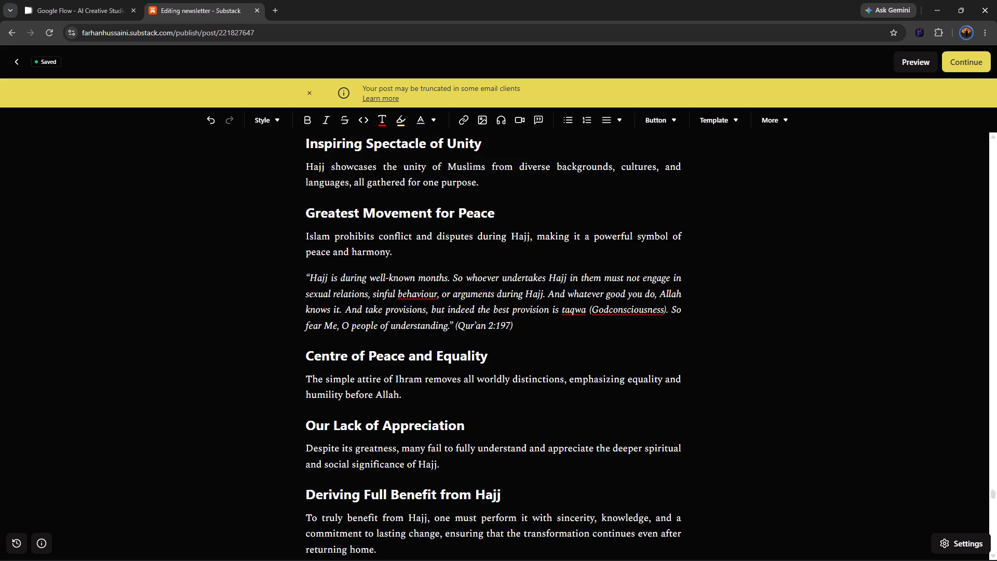
# Review the Hajj section backwards from its closing subsections to the HAJJ heading and the divider before it.
pyautogui.scroll(8, 604, 230)
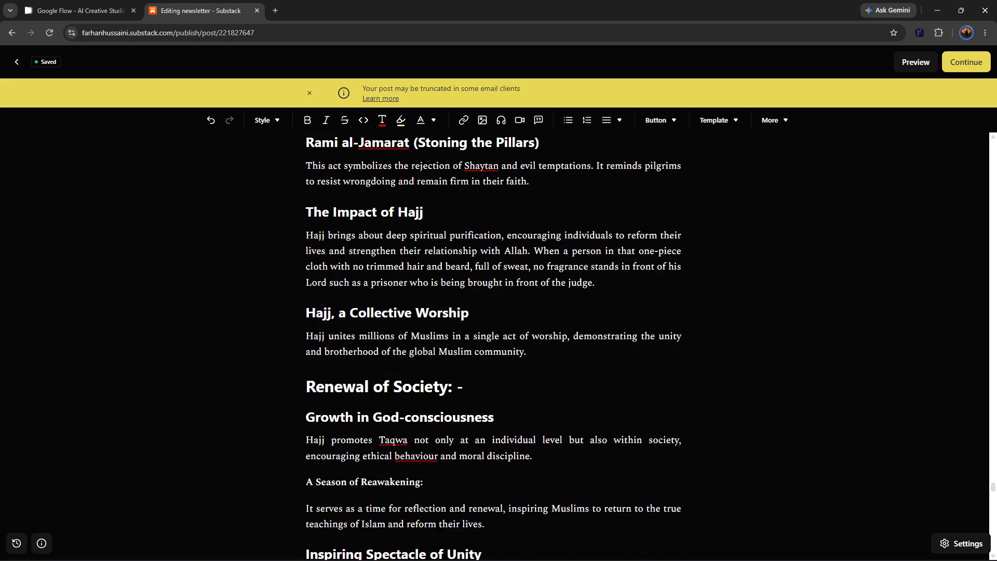
pyautogui.scroll(15, 604, 230)
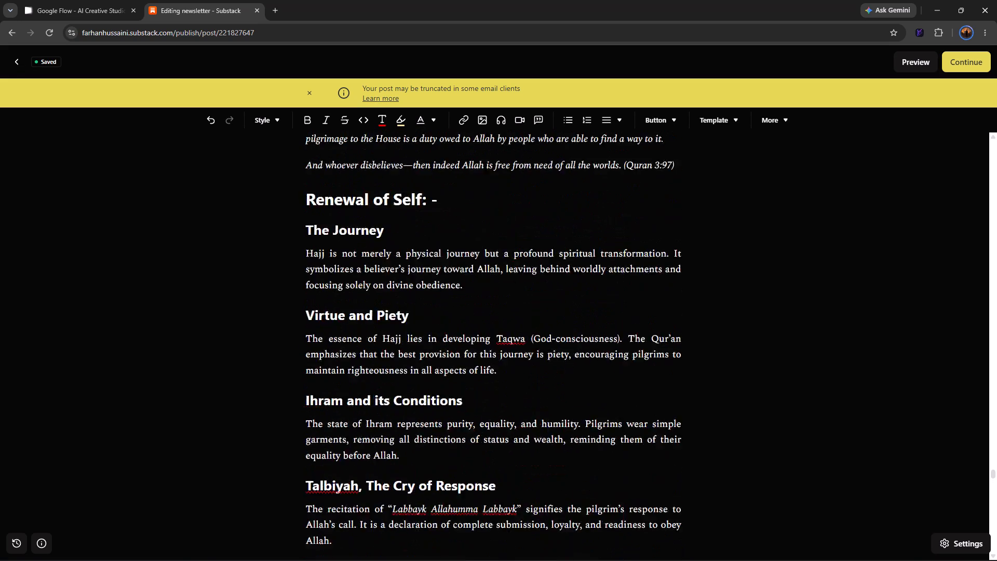
pyautogui.scroll(20, 604, 230)
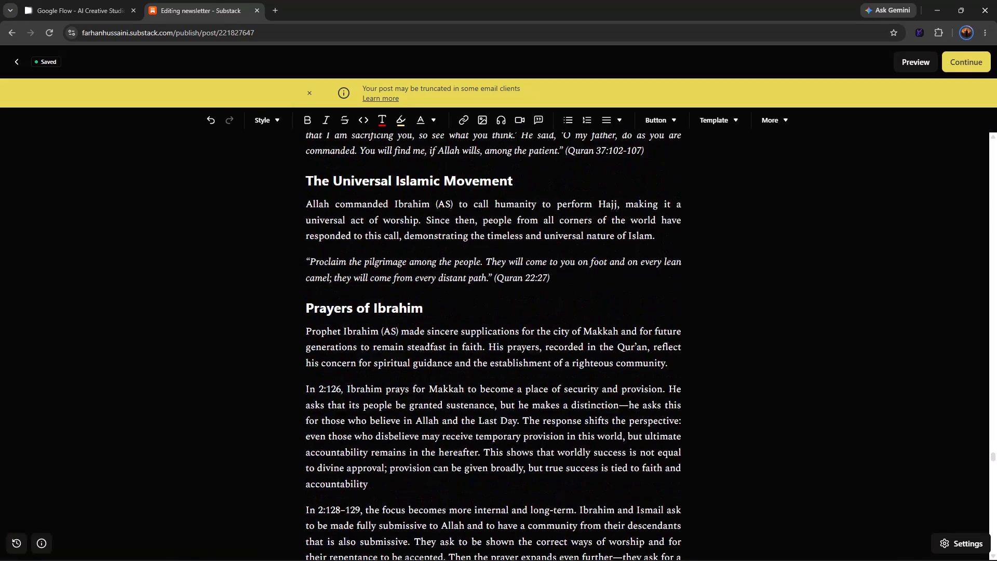
pyautogui.scroll(12, 604, 230)
pyautogui.scroll(11, 604, 230)
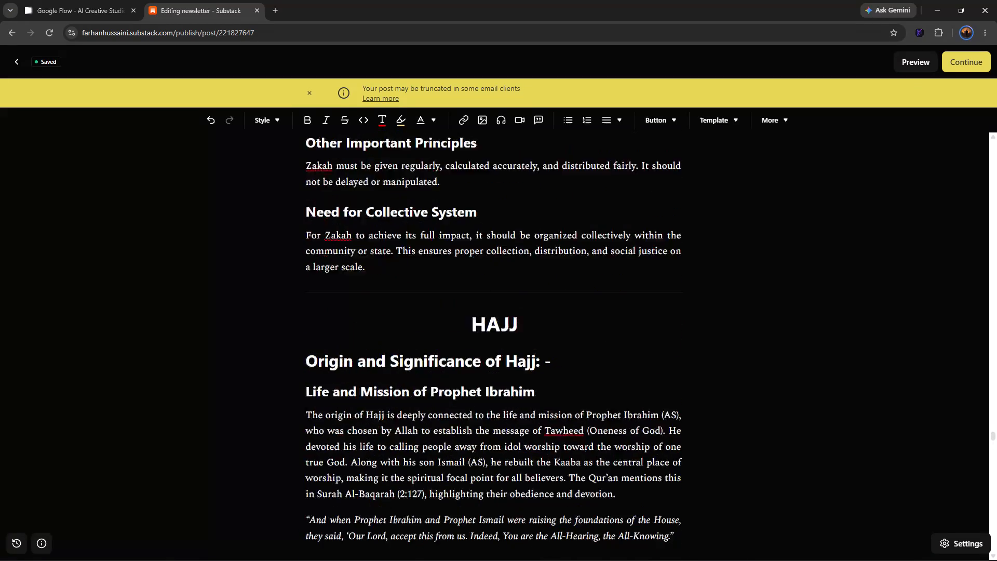
pyautogui.scroll(4, 604, 230)
pyautogui.scroll(-8, 604, 230)
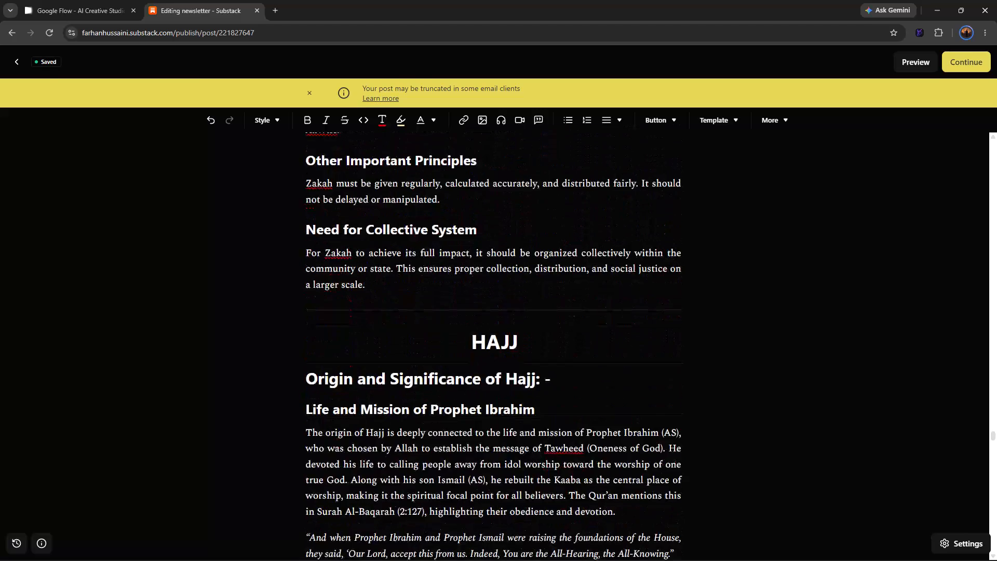
# Review the Zakah section backwards to the ZAKAH heading, checking its subsections and the divider that precedes it.
pyautogui.scroll(14, 604, 230)
pyautogui.scroll(8, 604, 230)
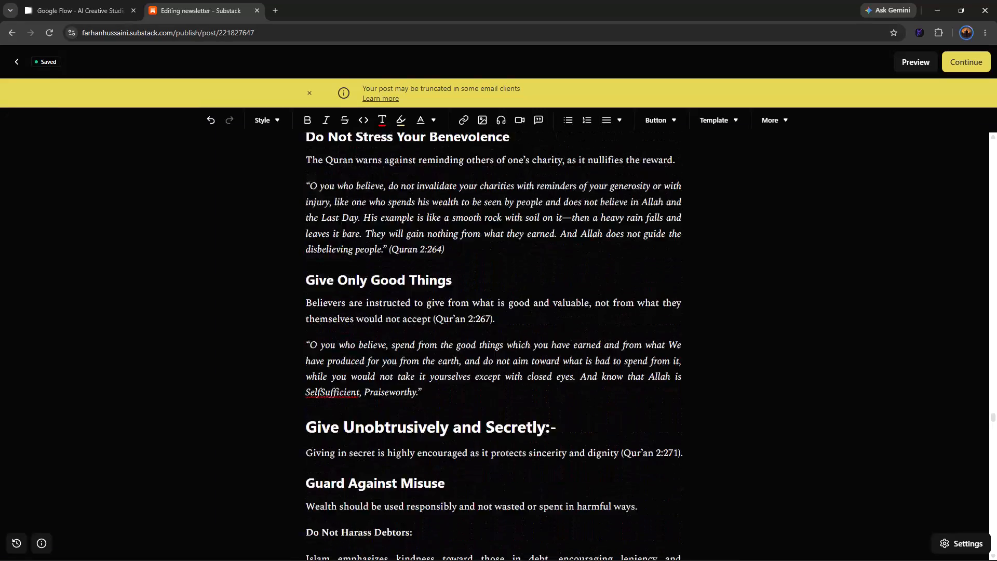
pyautogui.scroll(17, 604, 230)
pyautogui.scroll(11, 604, 230)
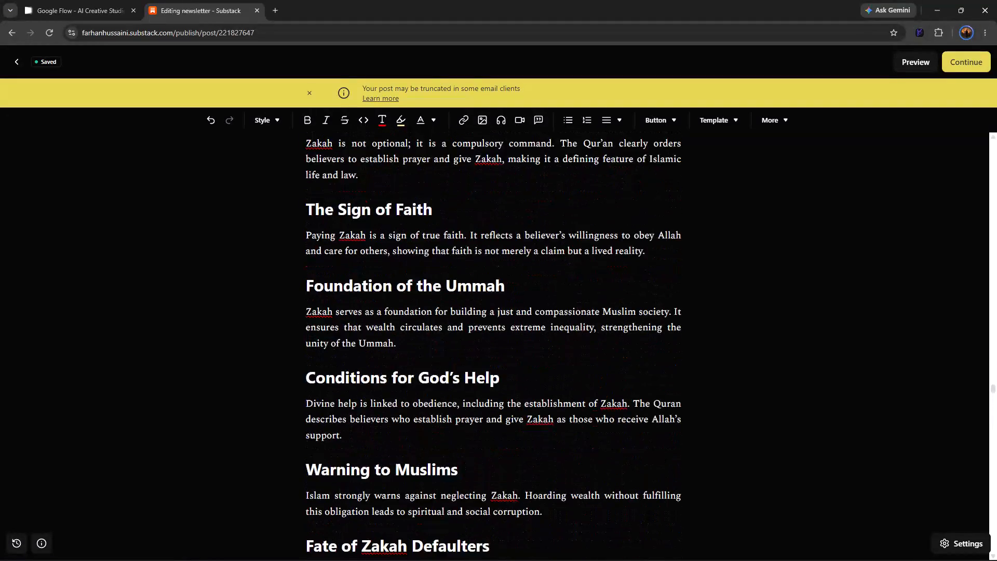
pyautogui.scroll(6, 604, 230)
pyautogui.scroll(15, 604, 230)
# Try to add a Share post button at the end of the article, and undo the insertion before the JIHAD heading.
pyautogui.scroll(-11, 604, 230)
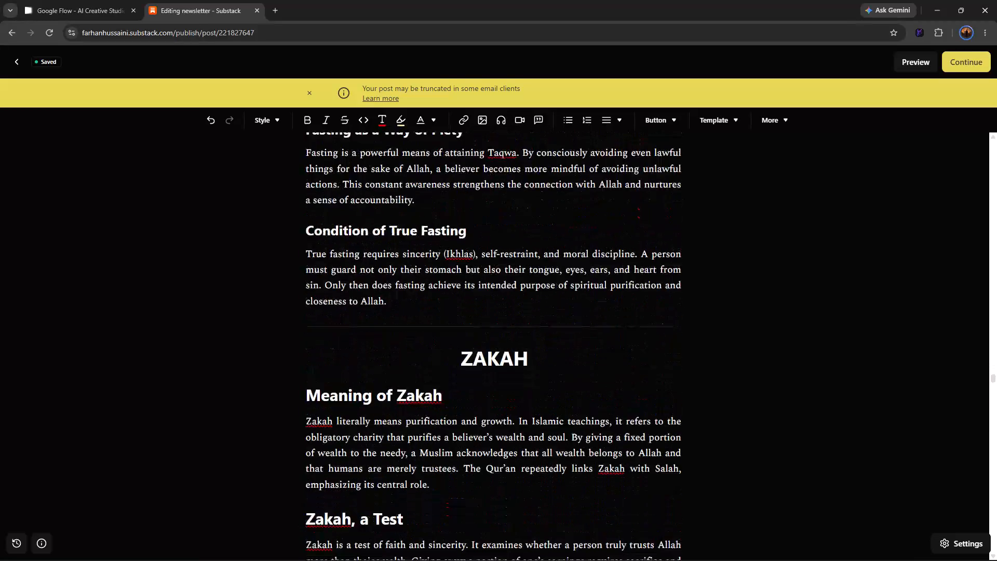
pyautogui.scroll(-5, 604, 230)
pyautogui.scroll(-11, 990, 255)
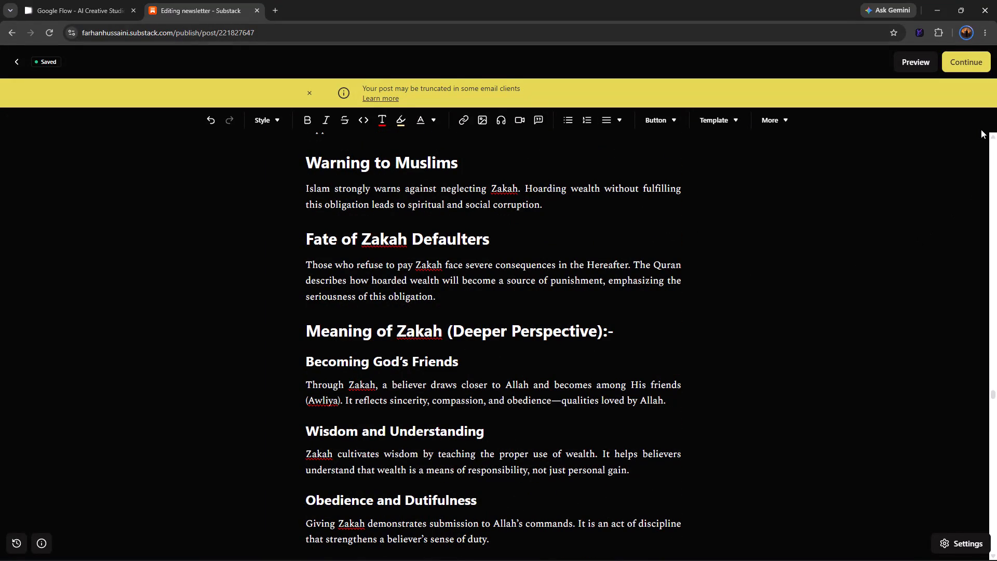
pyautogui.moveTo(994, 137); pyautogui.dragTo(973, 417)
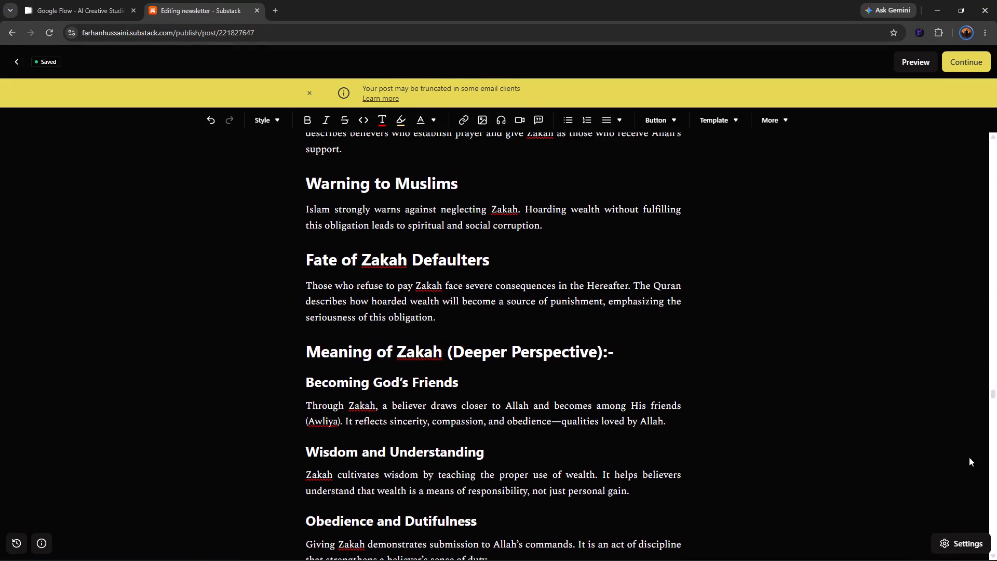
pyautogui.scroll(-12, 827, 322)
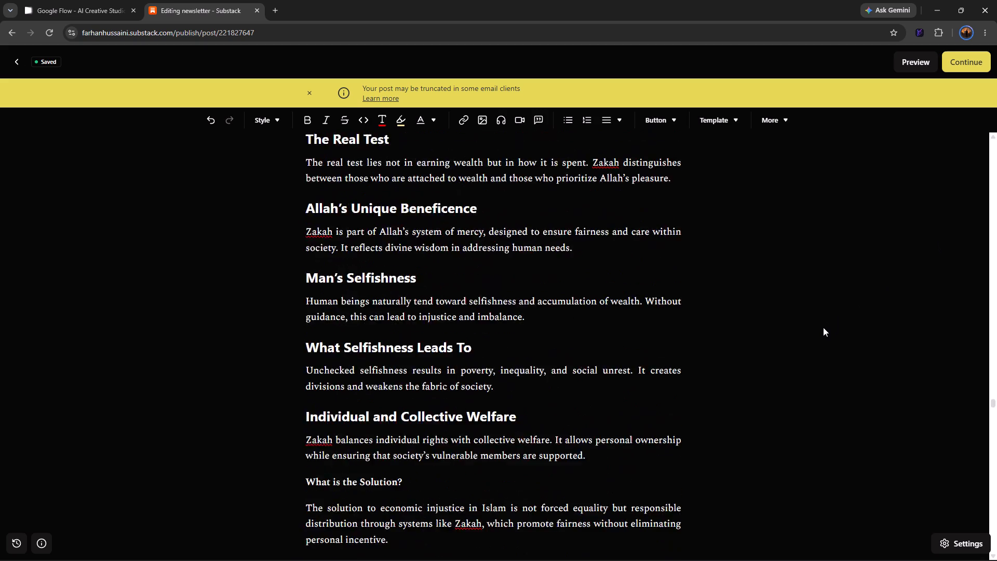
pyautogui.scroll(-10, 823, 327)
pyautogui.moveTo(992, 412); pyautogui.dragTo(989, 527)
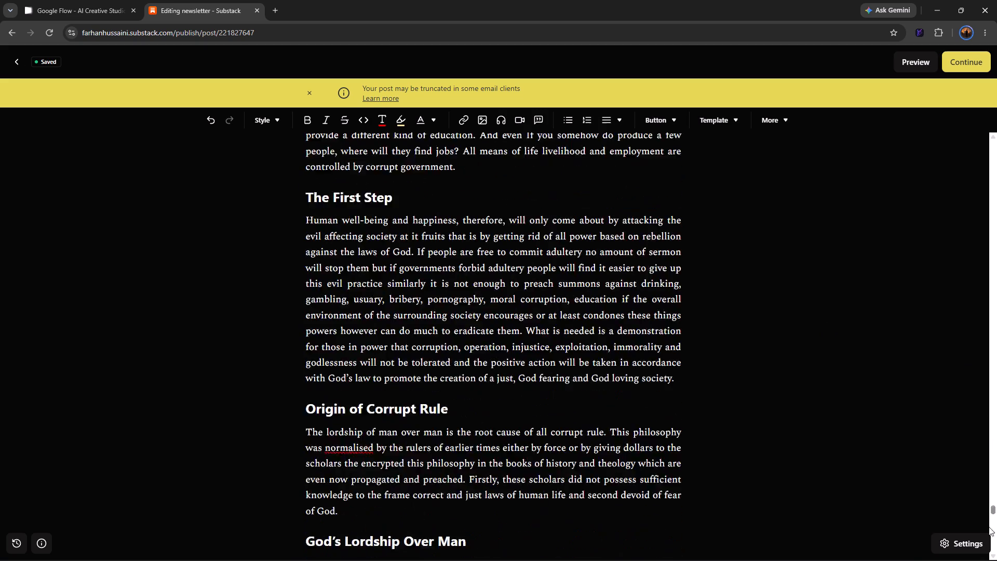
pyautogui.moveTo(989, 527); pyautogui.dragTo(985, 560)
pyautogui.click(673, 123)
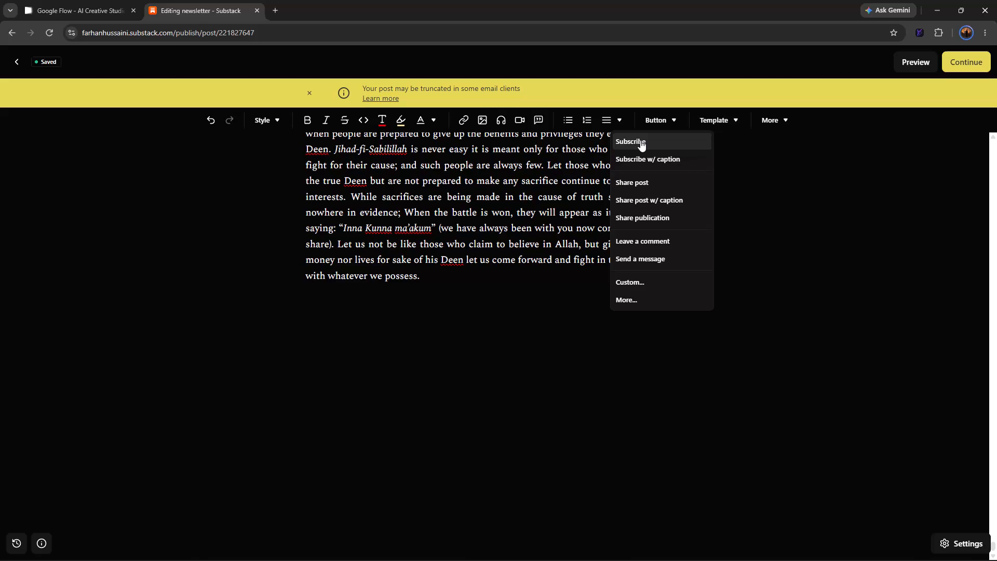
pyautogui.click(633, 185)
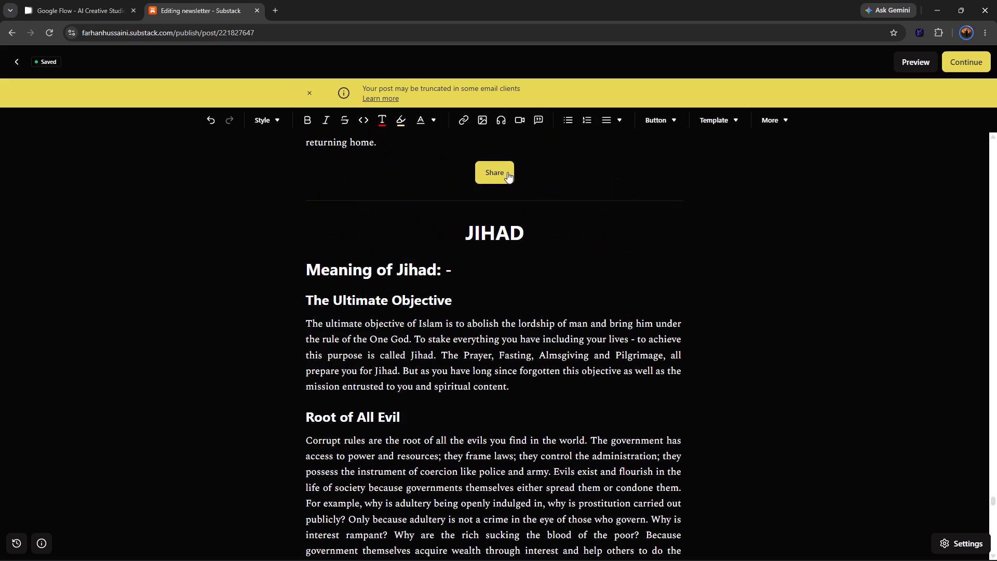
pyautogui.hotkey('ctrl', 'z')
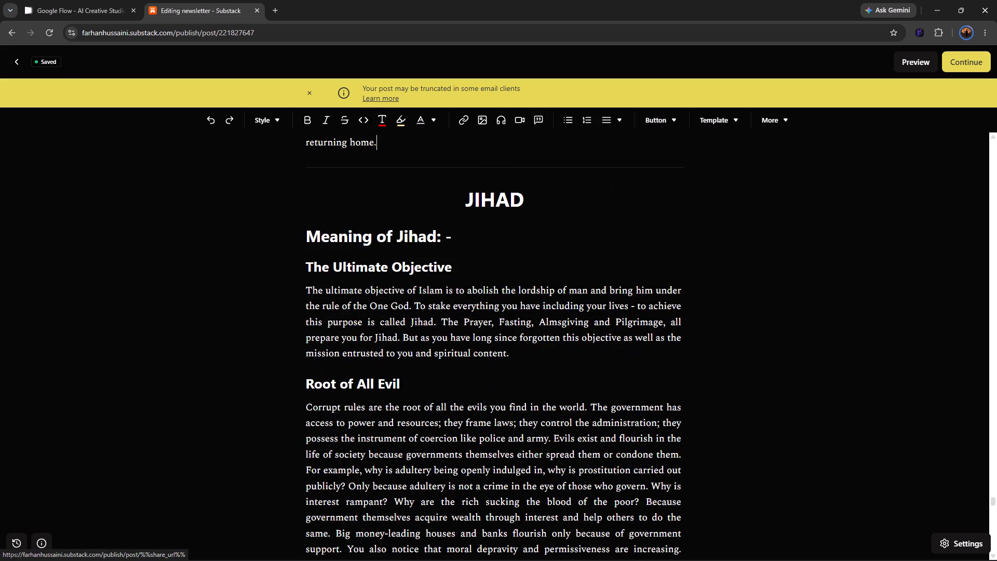
# Place the text cursor at the end of the article's final paragraph, after "with whatever we possess.".
pyautogui.scroll(-3, 493, 170)
pyautogui.scroll(-20, 493, 170)
pyautogui.scroll(-16, 493, 170)
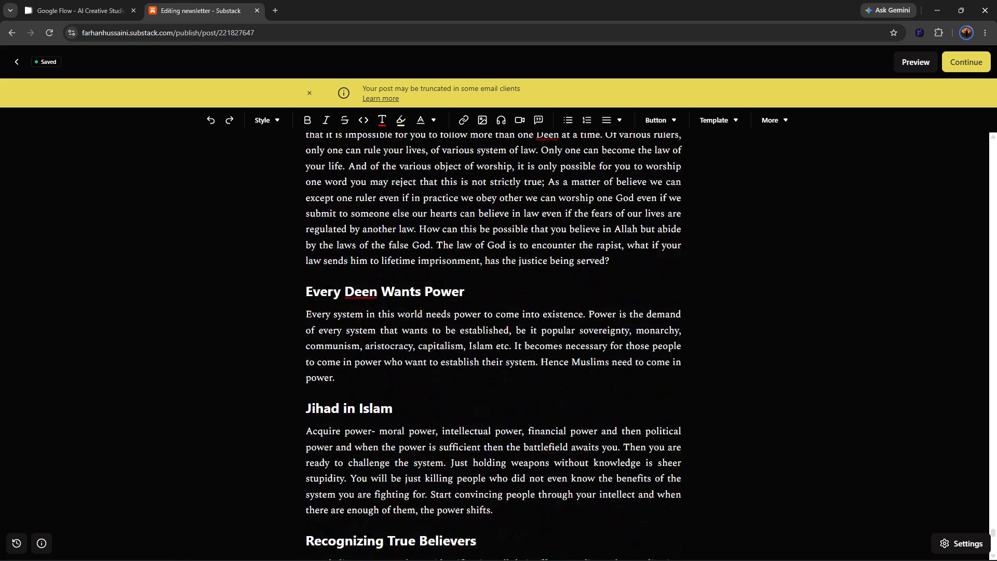
pyautogui.scroll(-20, 493, 170)
pyautogui.click(424, 279)
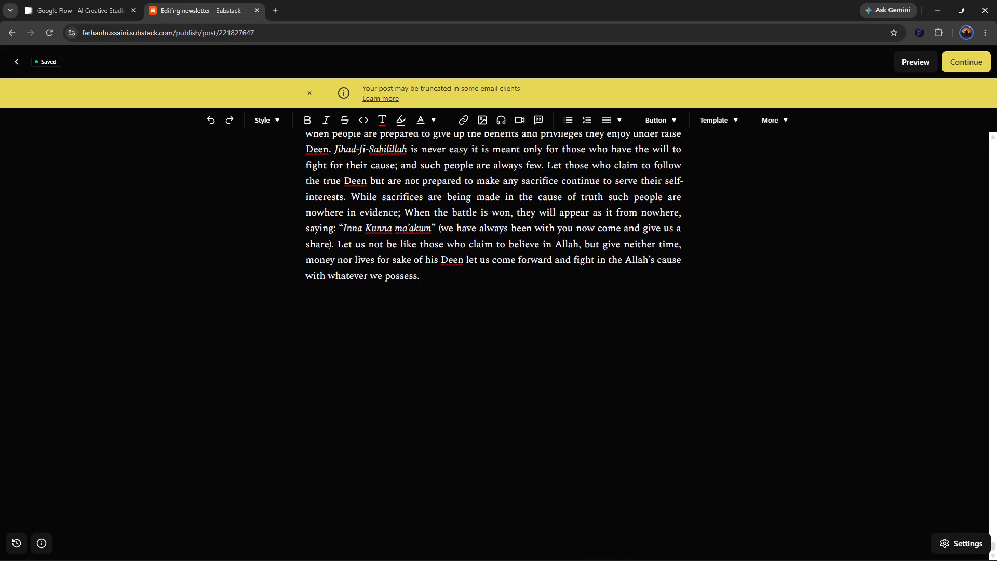
# Add a Share post button on a new line below the article's final paragraph.
pyautogui.press('Return')
pyautogui.click(675, 115)
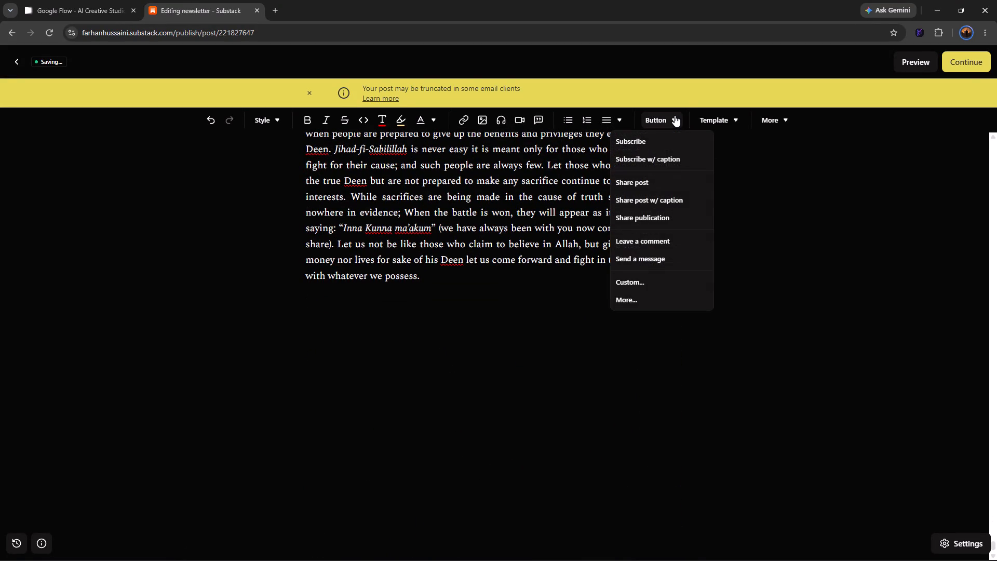
pyautogui.click(649, 183)
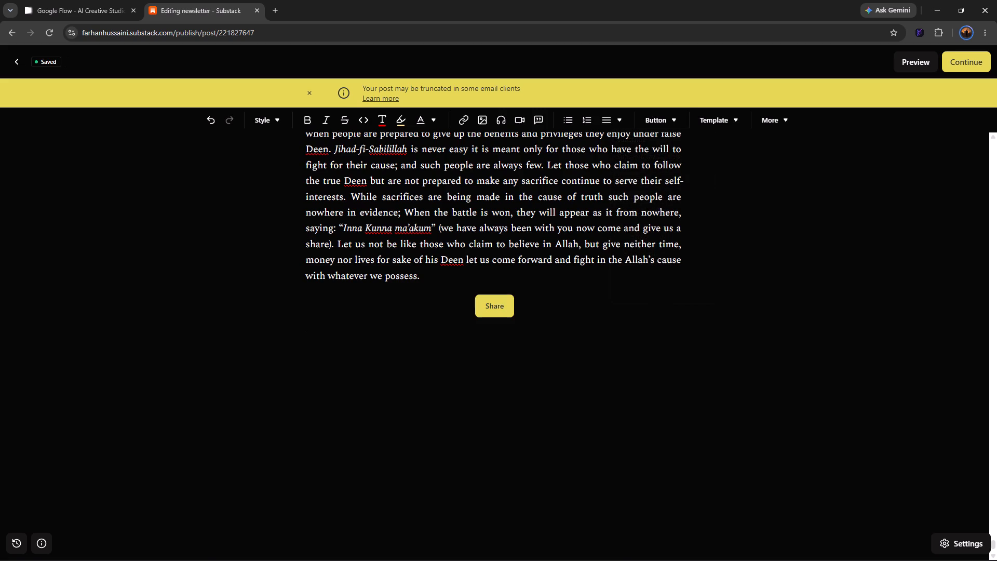
# Add a plain Subscribe button, without a caption, directly below the Share button at the article's end.
pyautogui.click(671, 121)
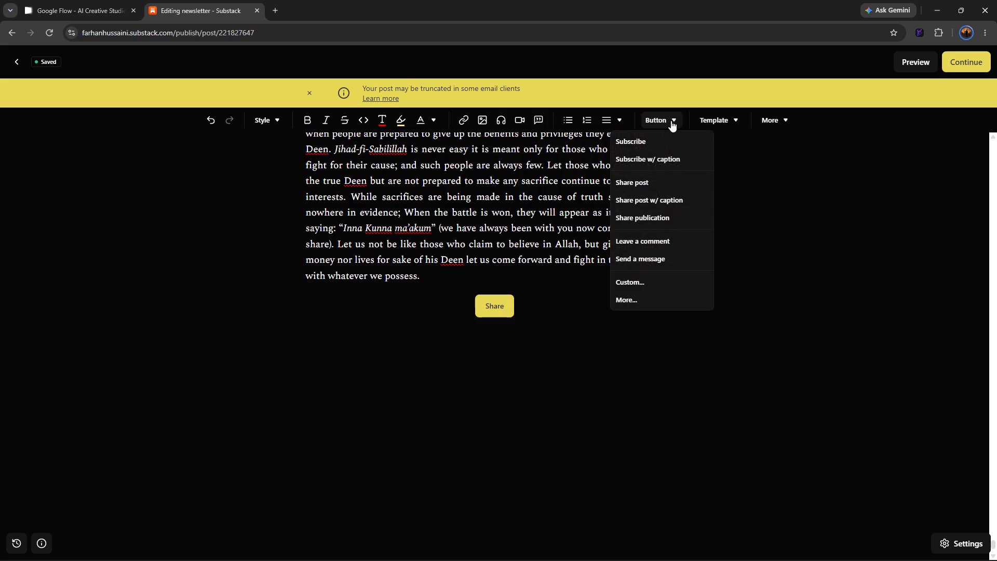
pyautogui.click(645, 142)
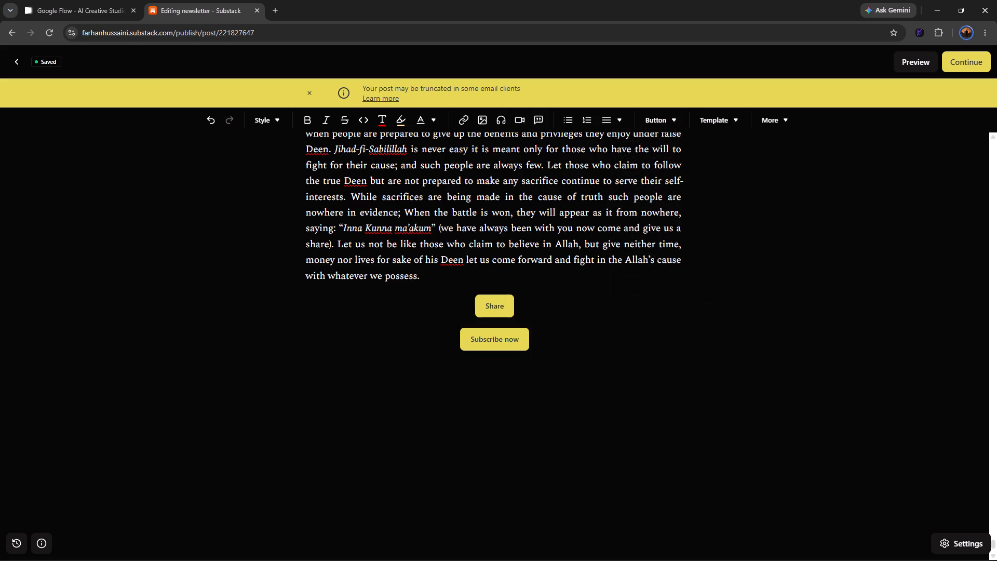
# Start a custom button below the Subscribe now button and set its text to "Instagram".
pyautogui.click(733, 118)
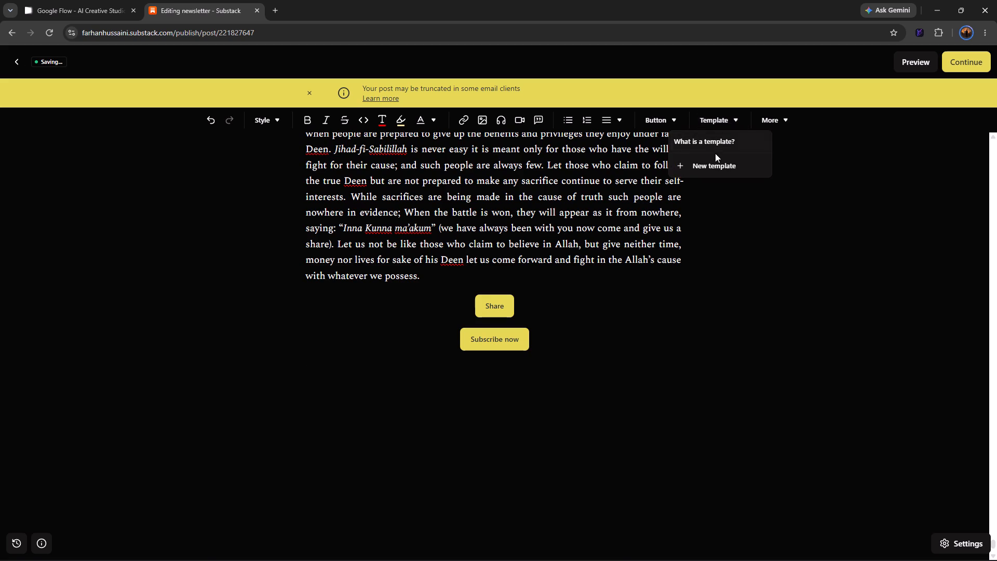
pyautogui.click(677, 119)
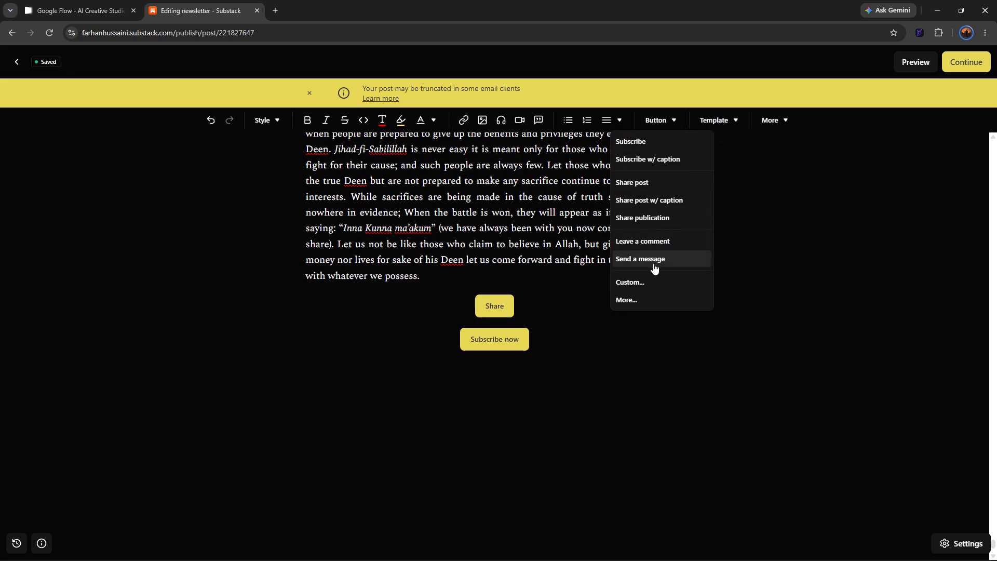
pyautogui.click(647, 285)
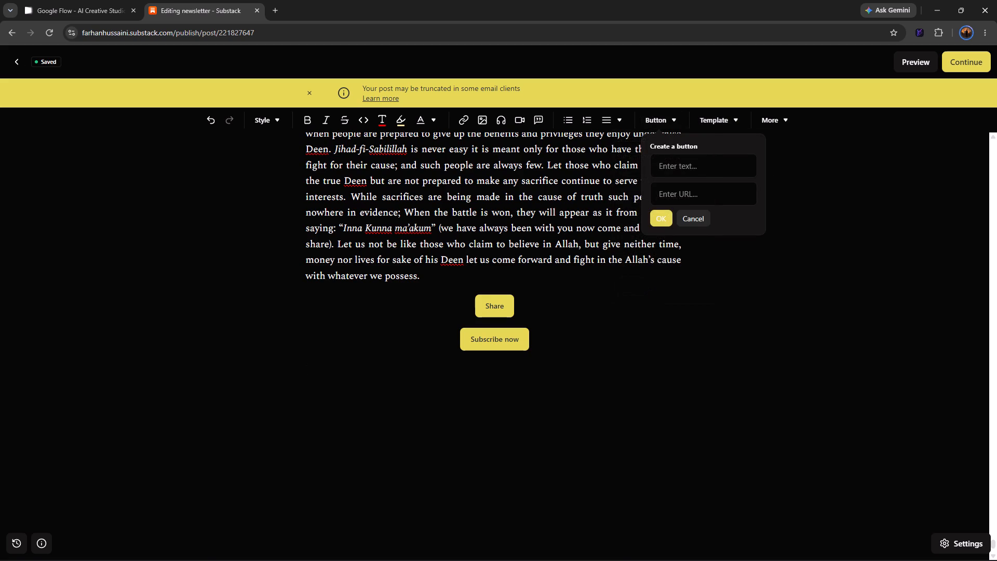
pyautogui.click(679, 168)
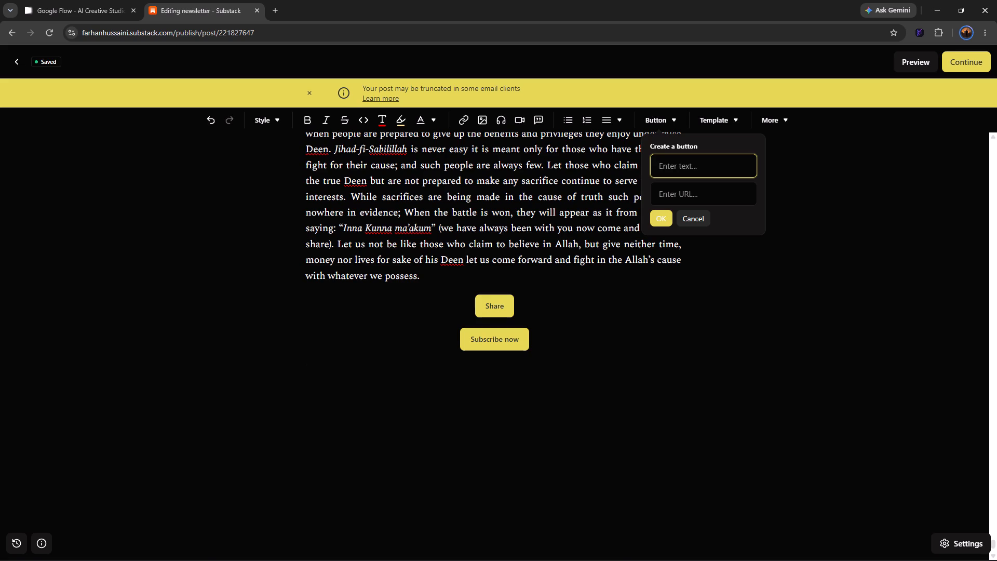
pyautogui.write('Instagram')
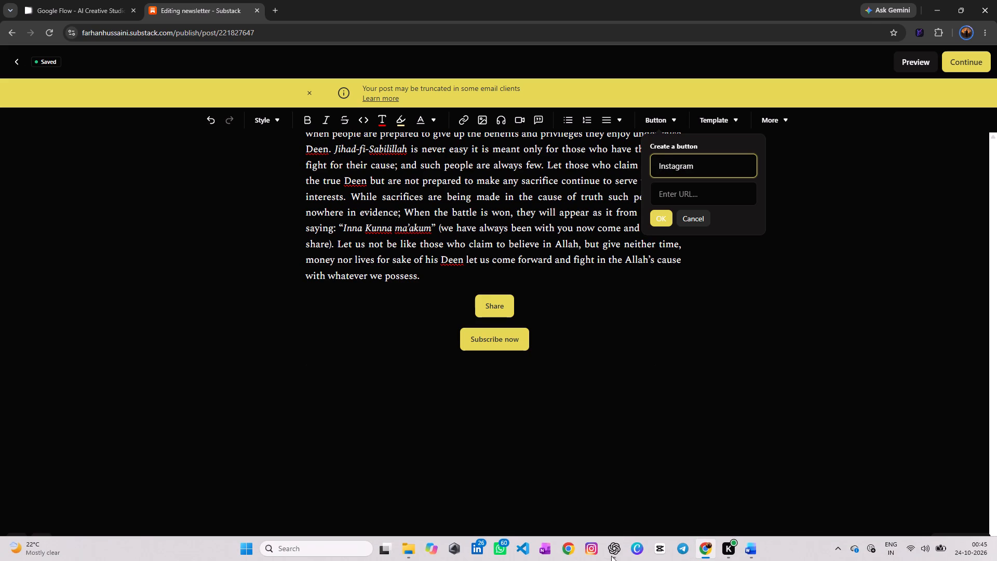
# Switch to the Instagram app to get the link for the custom button's URL.
pyautogui.click(588, 550)
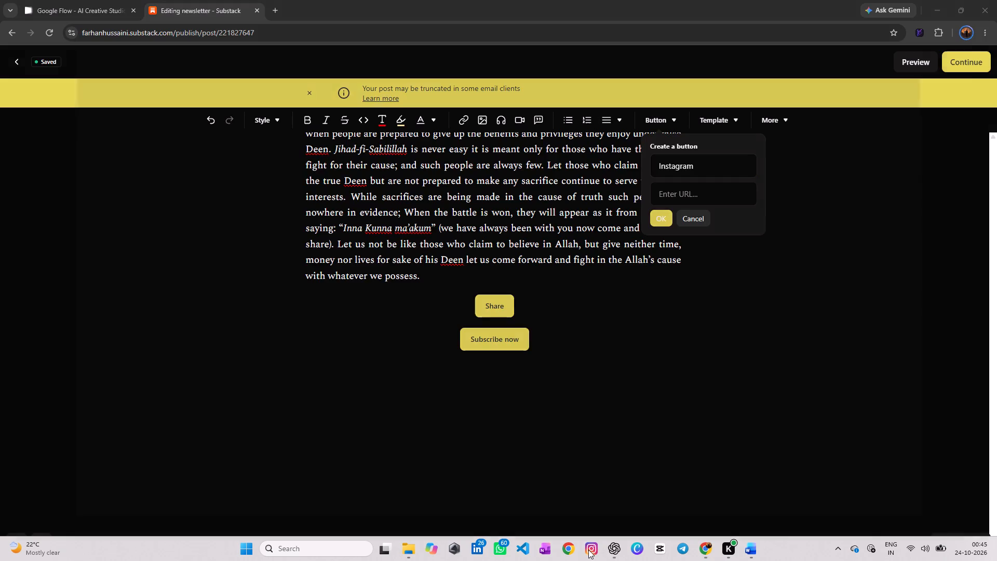
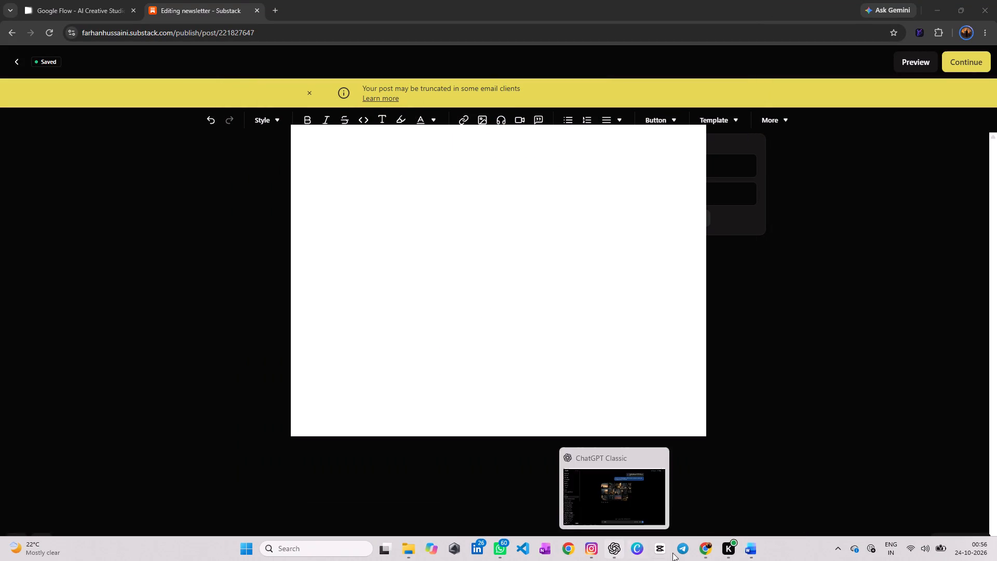
# Return to the Substack editor in Chrome and finish the custom Instagram button below Subscribe now, using the copied profile link as its URL.
pyautogui.click(708, 553)
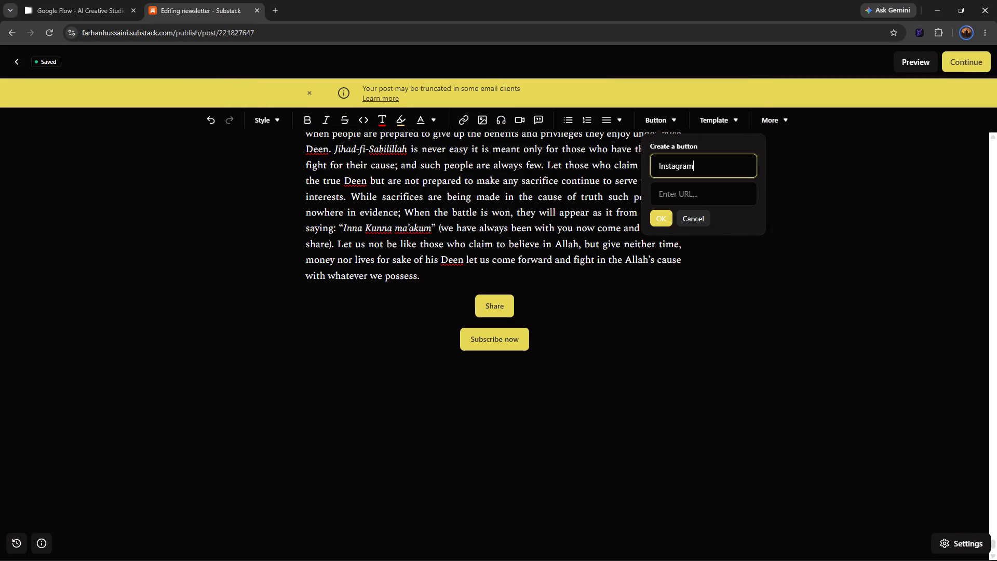
pyautogui.click(673, 199)
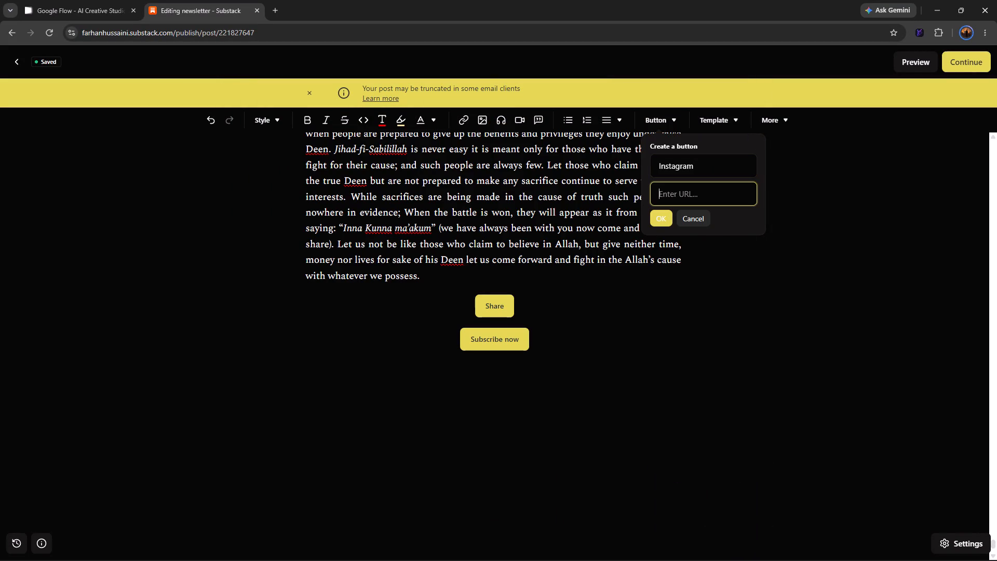
pyautogui.hotkey('ctrl', 'v')
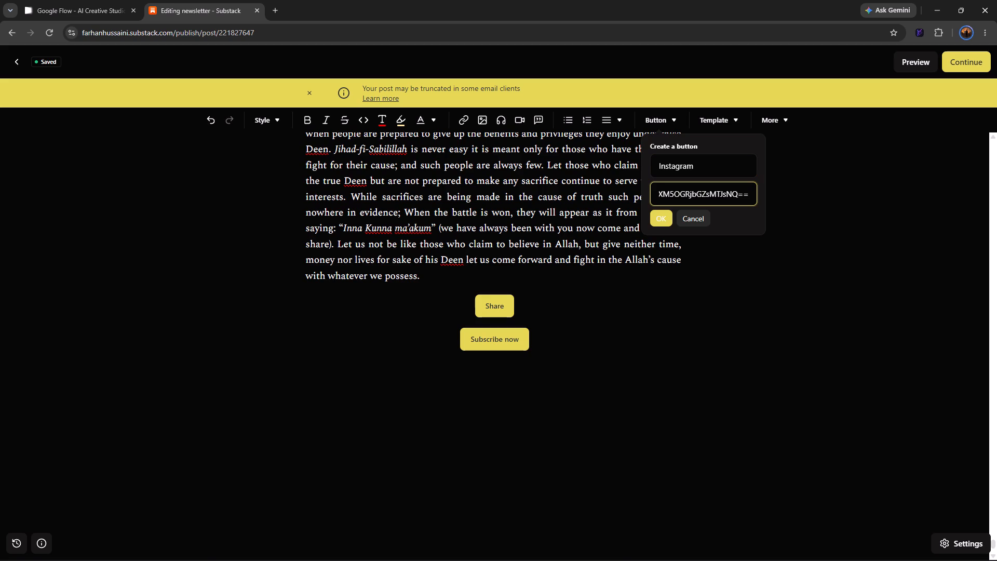
pyautogui.click(661, 220)
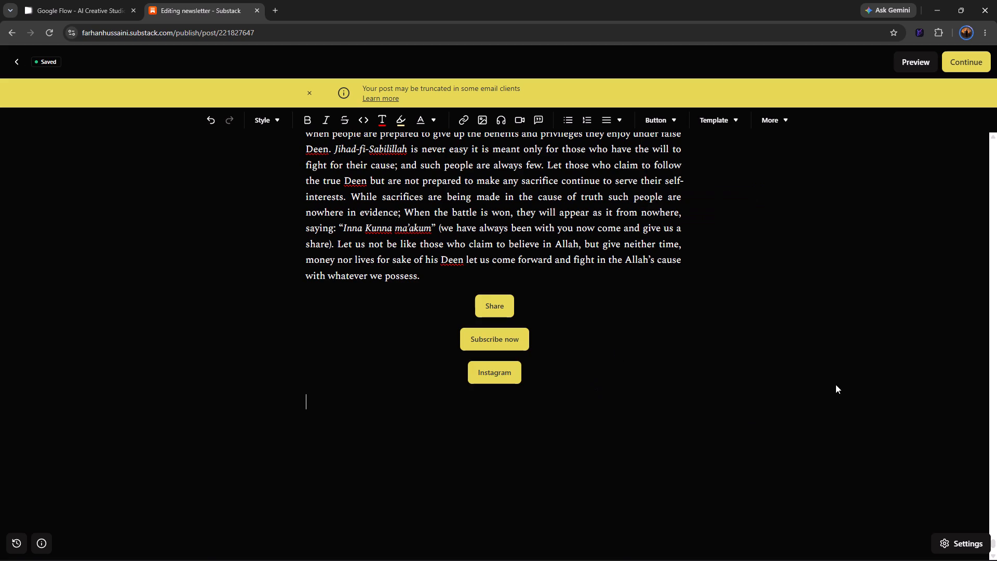
# Review the Jihad section backwards from the closing buttons to the subsections around the Central Importance of Jihad heading.
pyautogui.scroll(8, 567, 319)
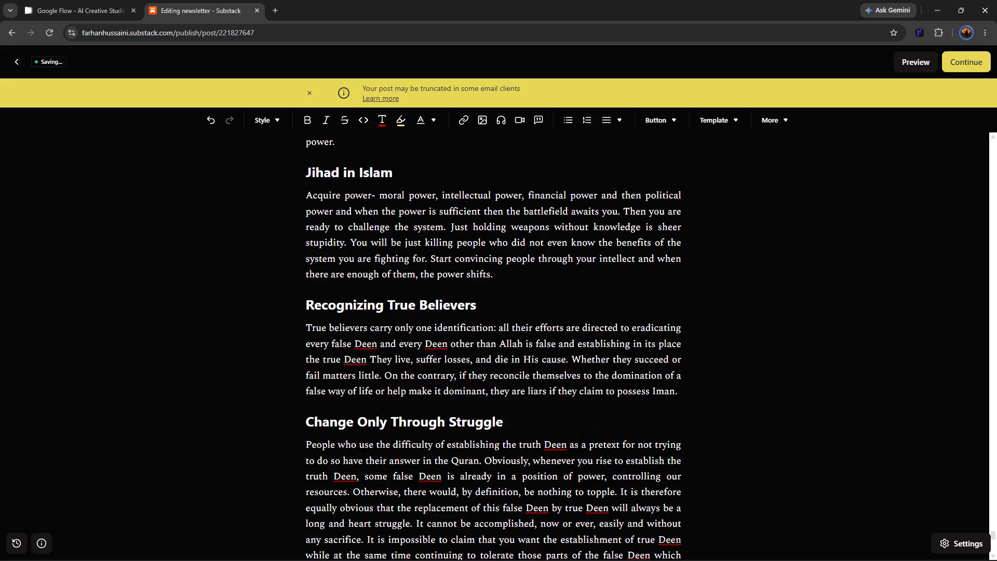
pyautogui.scroll(11, 567, 319)
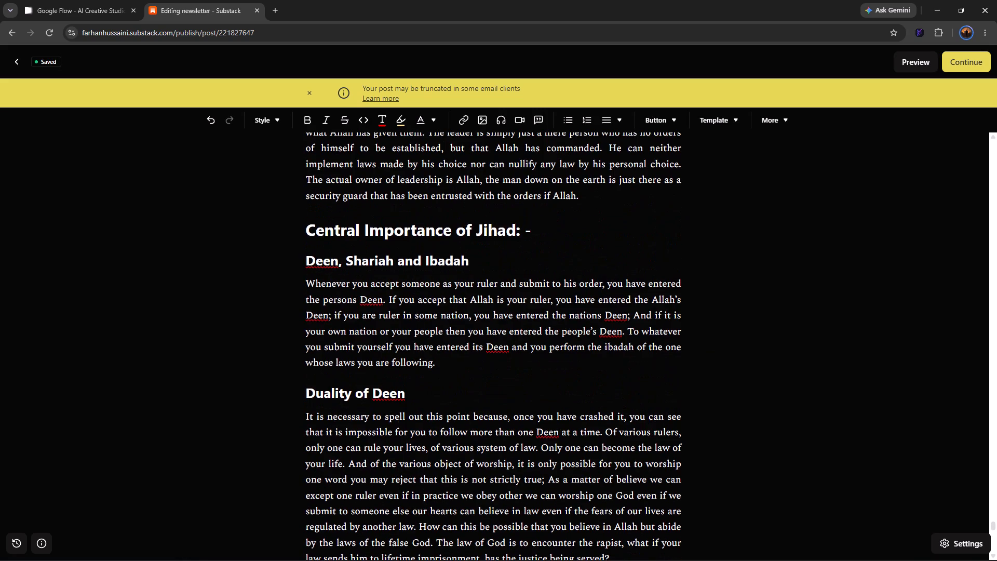
pyautogui.scroll(-4, 567, 319)
pyautogui.scroll(5, 567, 319)
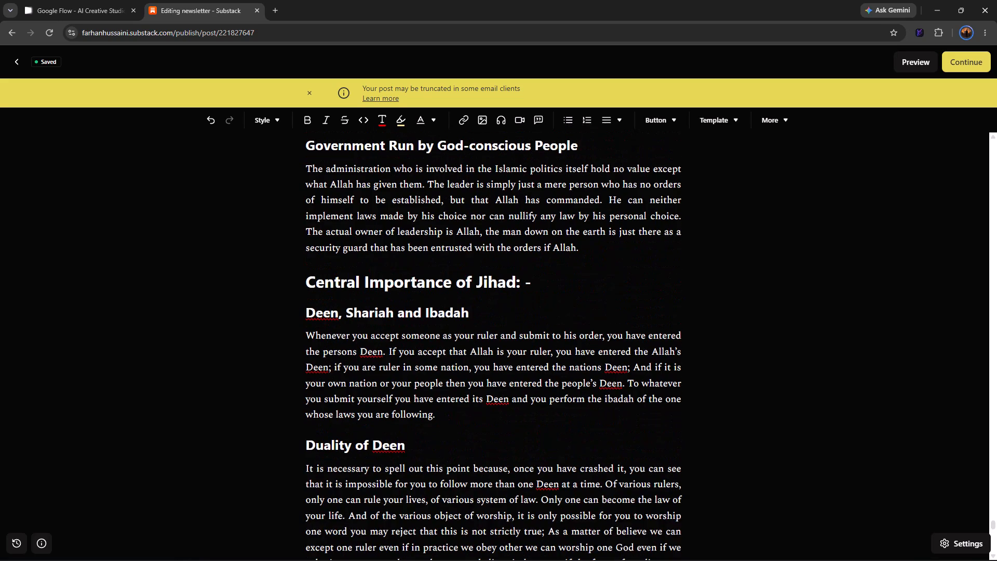
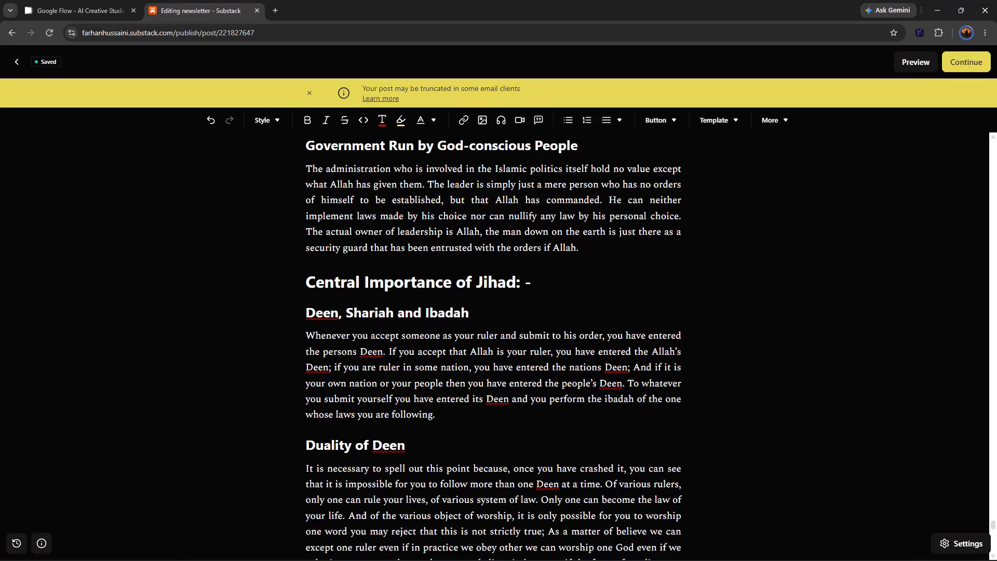
# Review the Jihad section, from its subsections down to the closing buttons and back up to the JIHAD heading.
pyautogui.scroll(2, 527, 268)
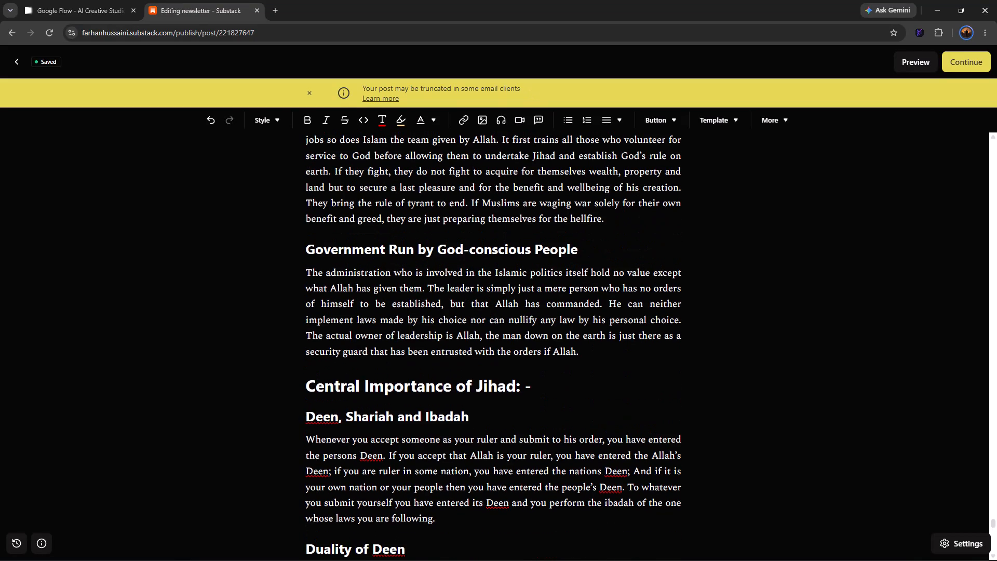
pyautogui.scroll(-3, 527, 268)
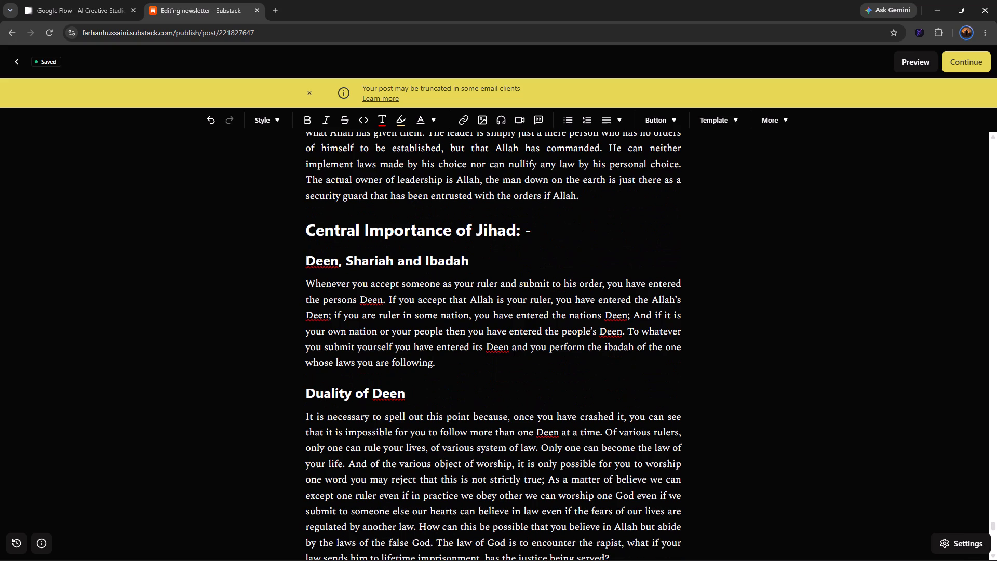
pyautogui.scroll(-4, 527, 268)
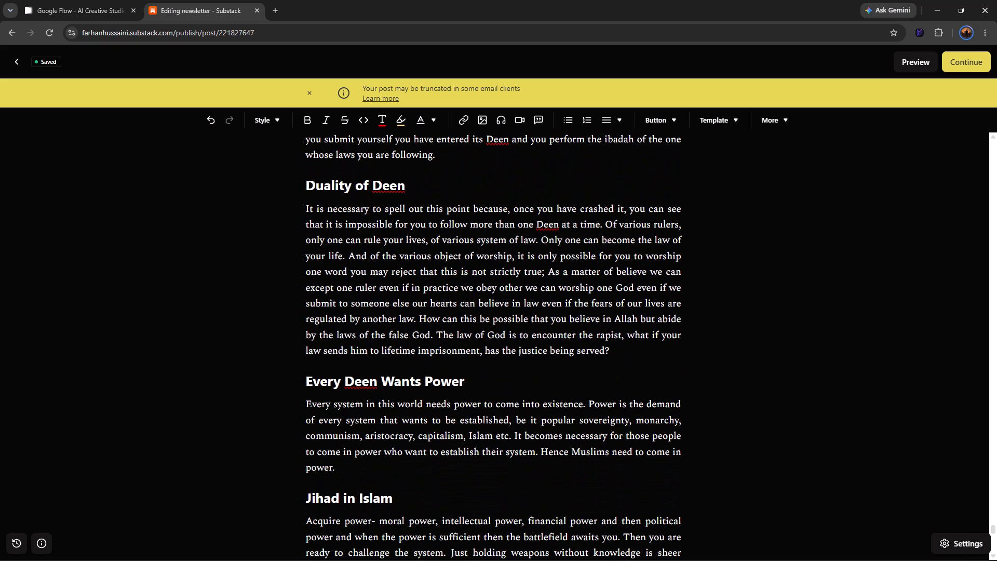
pyautogui.scroll(-4, 527, 268)
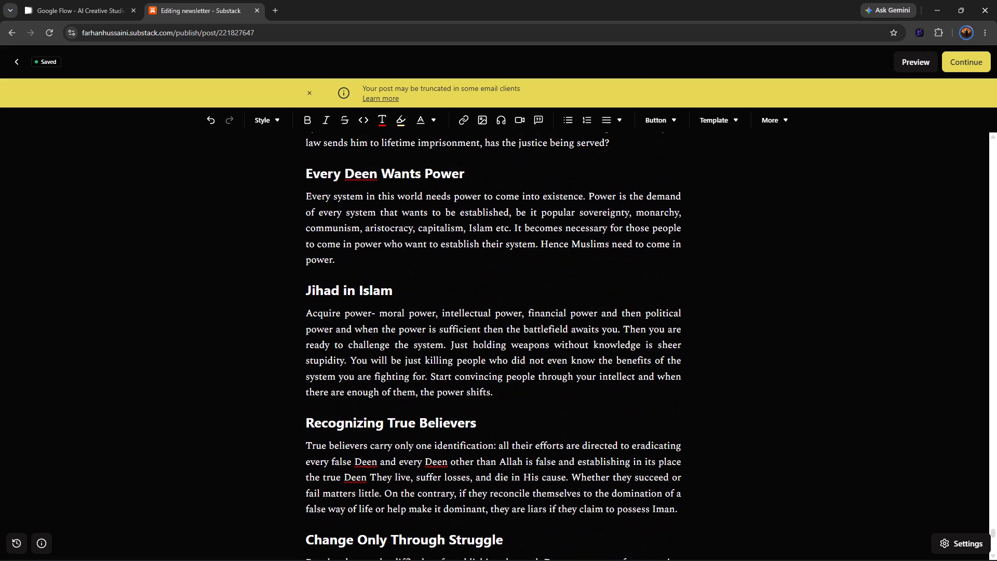
pyautogui.scroll(-13, 527, 268)
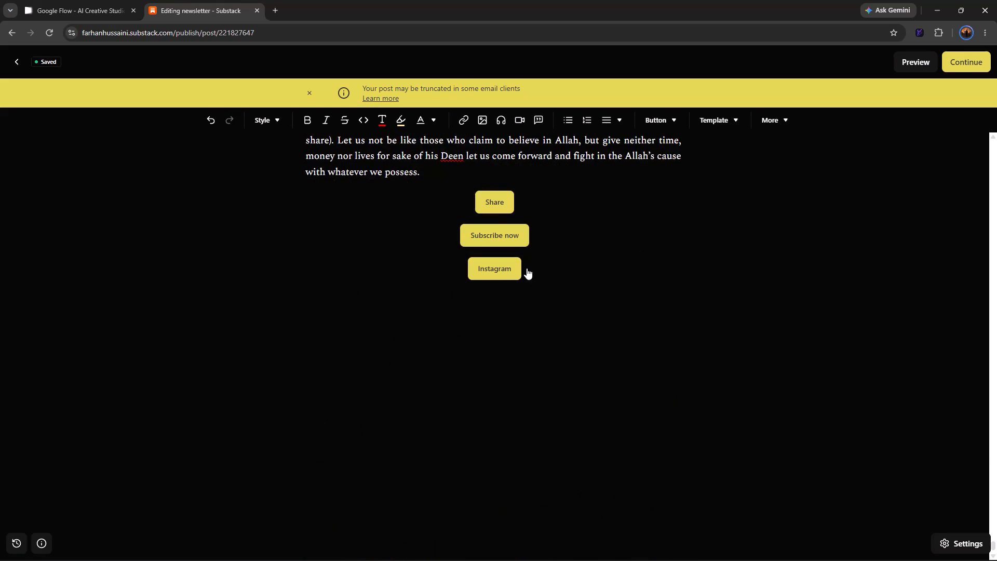
pyautogui.scroll(11, 527, 268)
pyautogui.scroll(20, 527, 268)
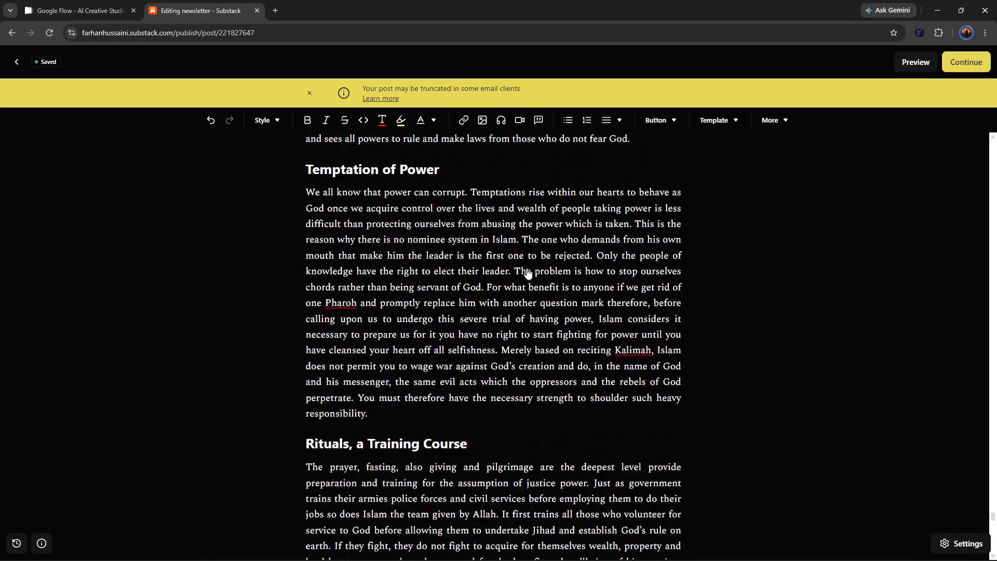
pyautogui.scroll(20, 527, 268)
pyautogui.scroll(2, 527, 268)
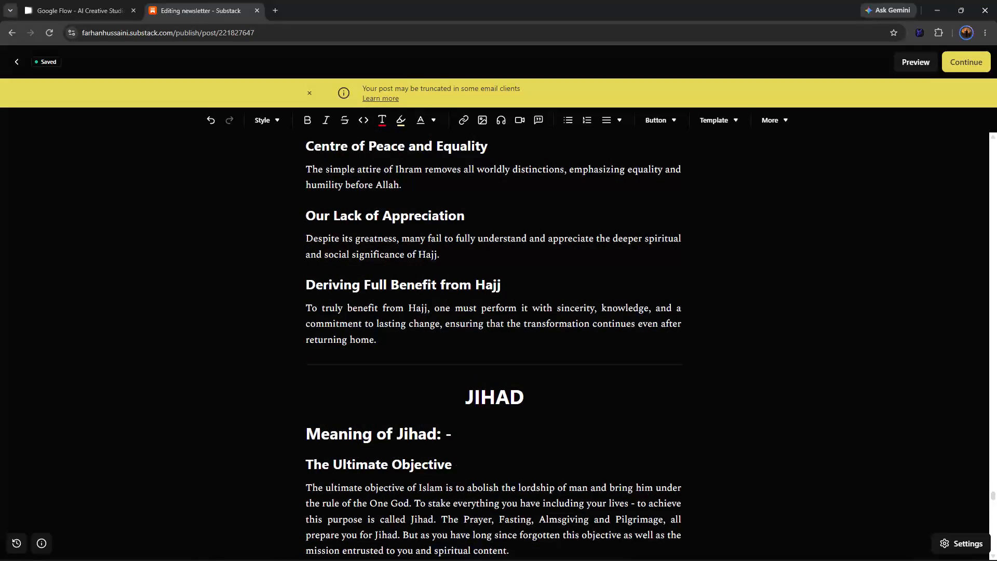
pyautogui.scroll(-3, 527, 268)
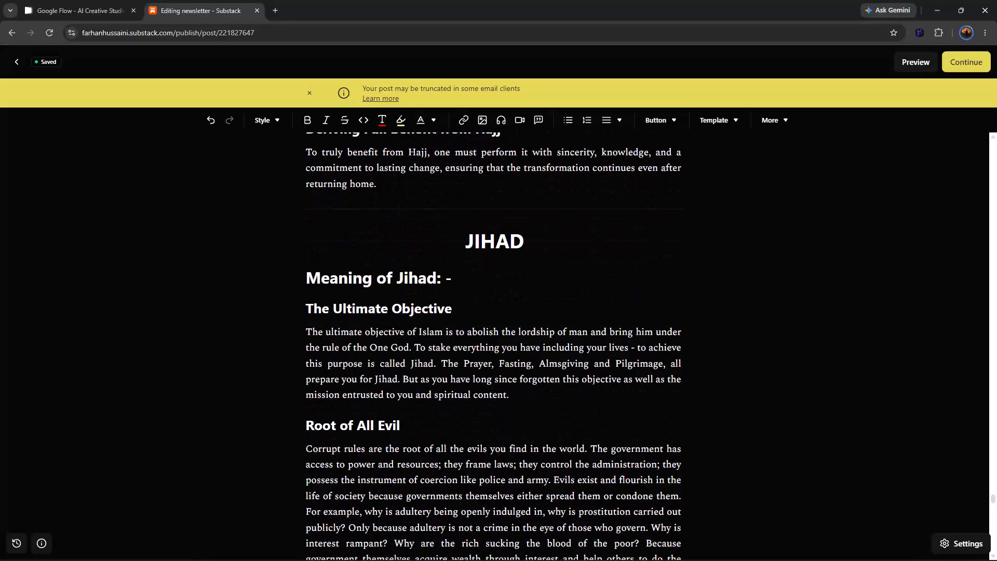
pyautogui.click(304, 304)
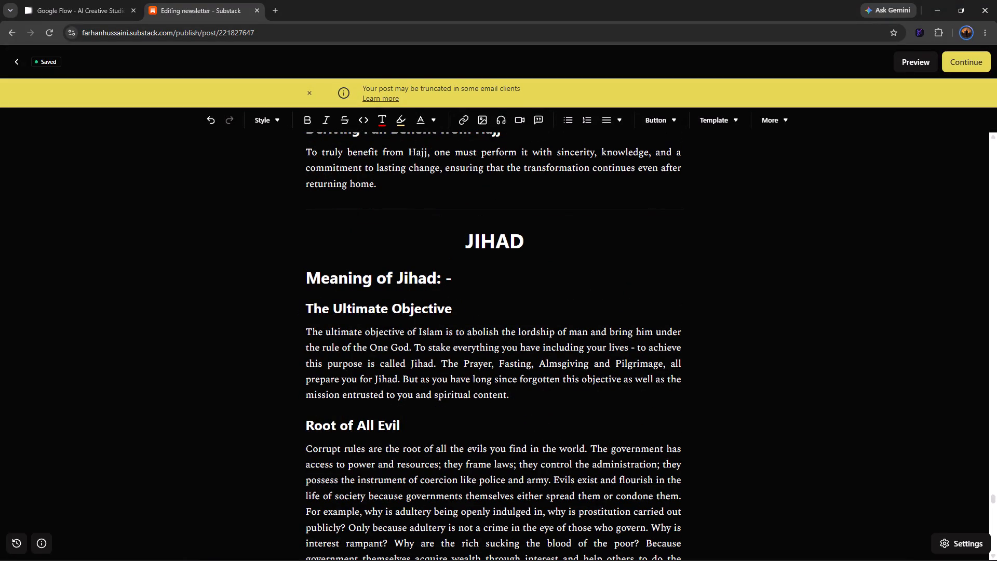
pyautogui.click(304, 309)
# Add a blank line below and a blank line above the "Central Importance of Jihad: -" heading.
pyautogui.scroll(-20, 484, 321)
pyautogui.scroll(-11, 484, 321)
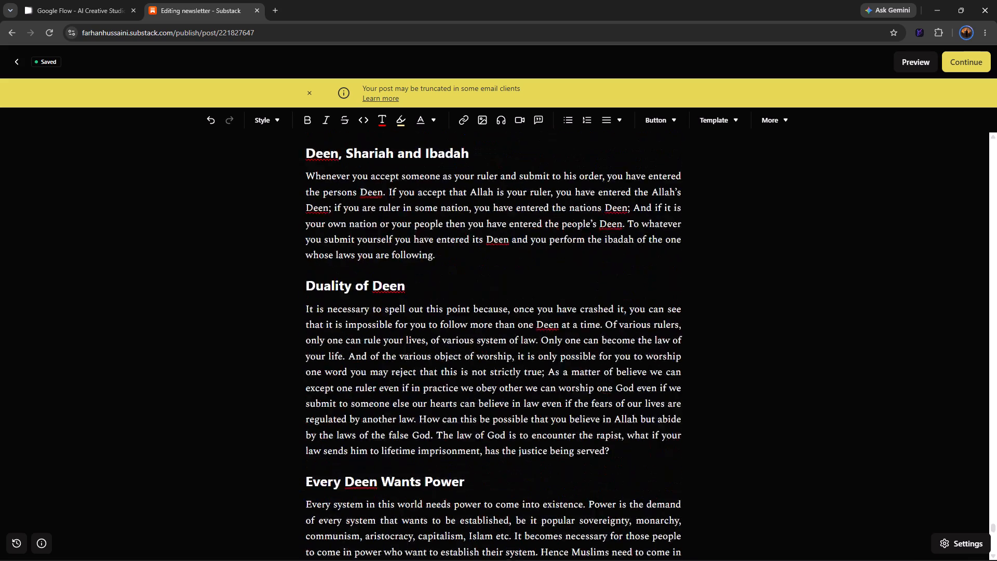
pyautogui.scroll(-20, 493, 334)
pyautogui.scroll(-1, 493, 334)
pyautogui.scroll(17, 493, 334)
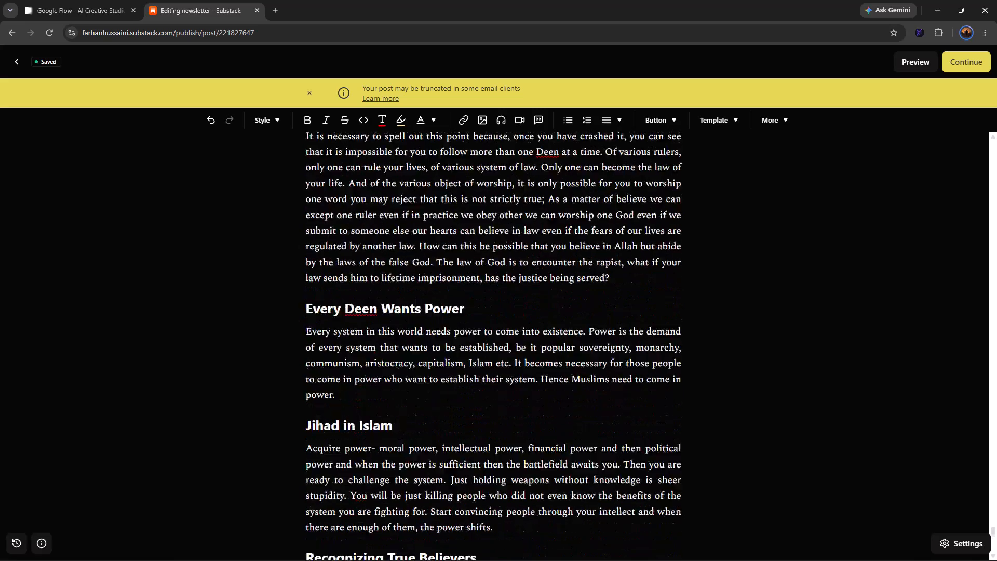
pyautogui.scroll(9, 493, 334)
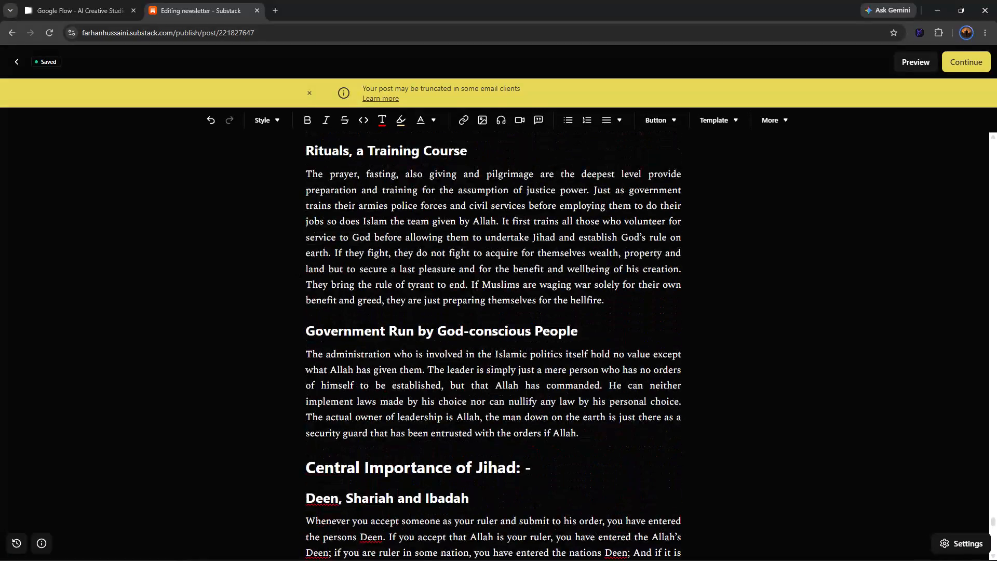
pyautogui.scroll(-3, 621, 373)
pyautogui.click(536, 315)
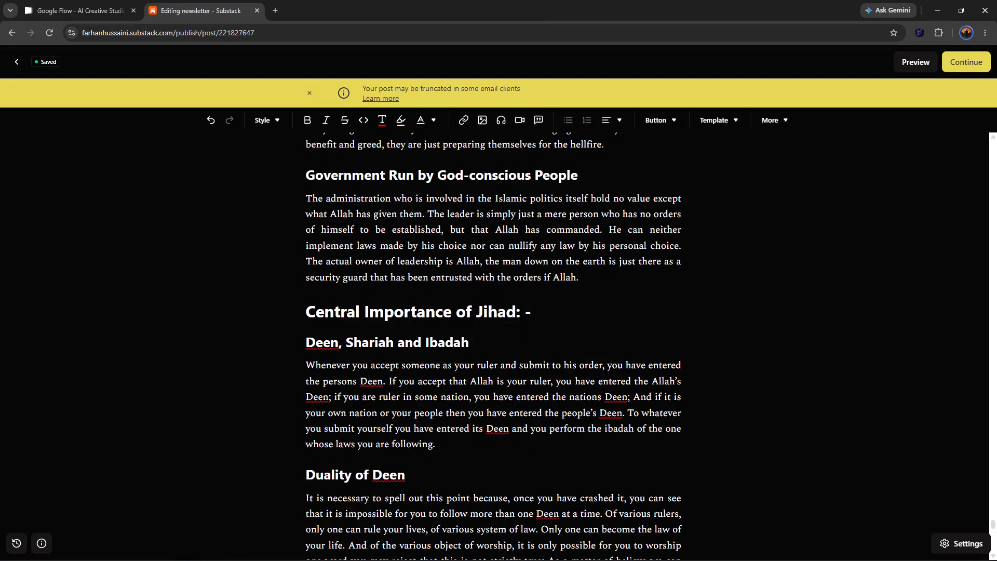
pyautogui.press('Return')
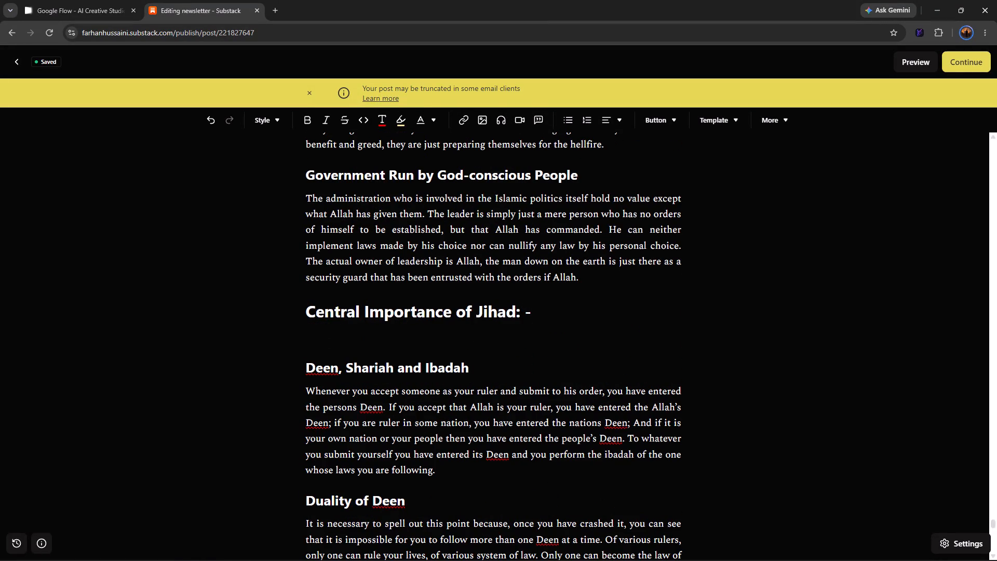
pyautogui.scroll(3, 420, 372)
pyautogui.scroll(-4, 420, 372)
pyautogui.click(583, 226)
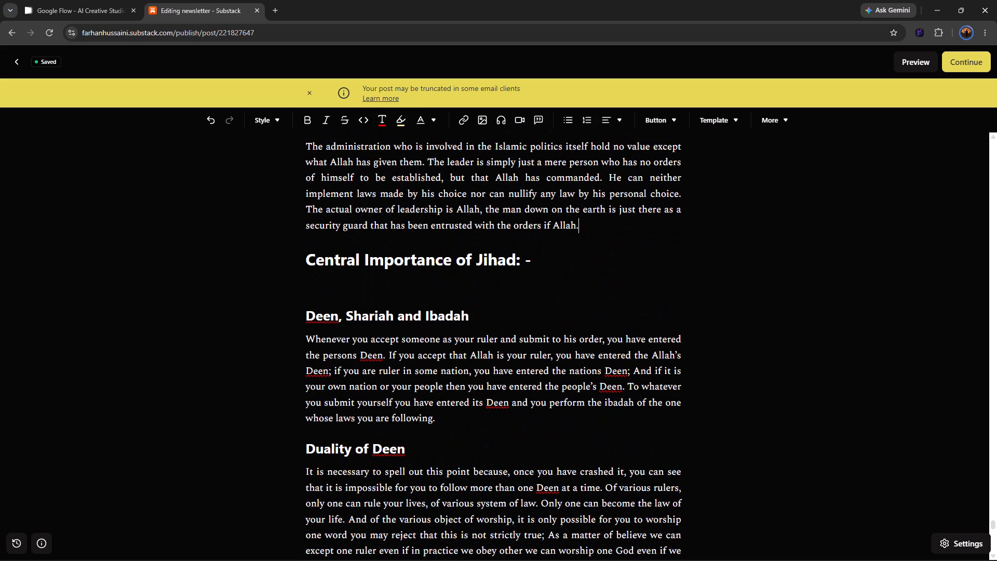
pyautogui.press('Return')
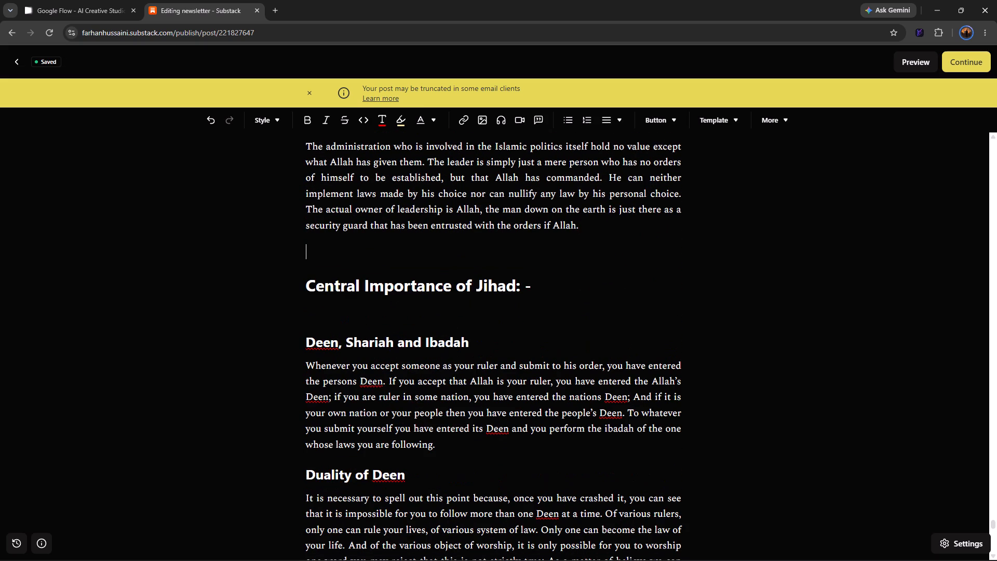
# Add a blank line below the "Meaning of Jihad: -" heading and another between it and the JIHAD title.
pyautogui.scroll(4, 539, 300)
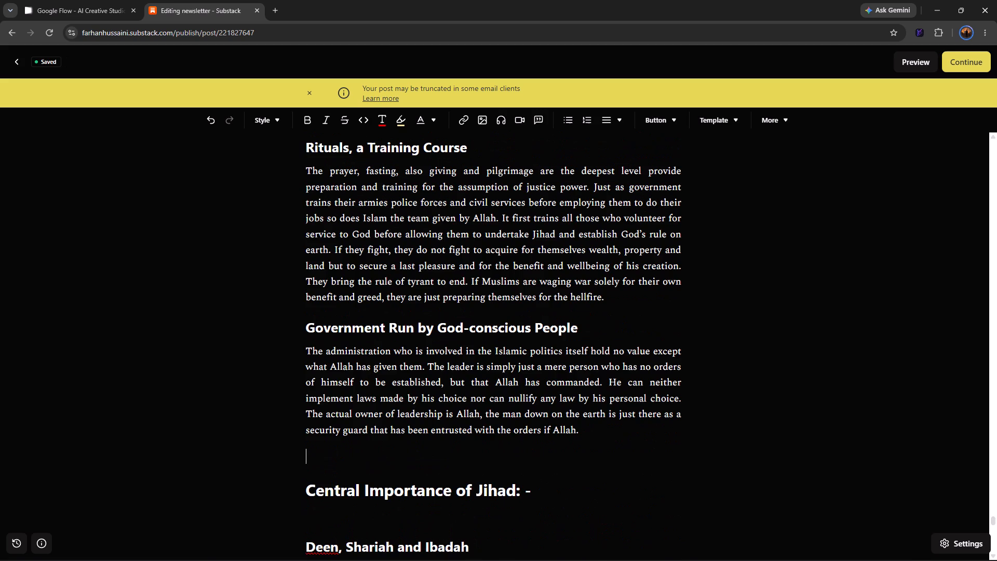
pyautogui.scroll(14, 539, 300)
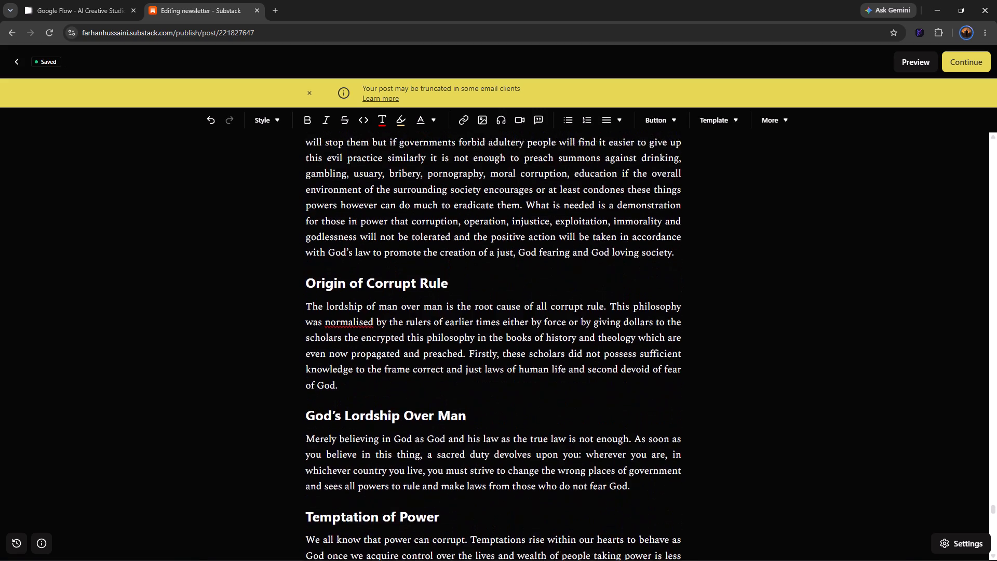
pyautogui.scroll(13, 539, 300)
pyautogui.scroll(-1, 521, 308)
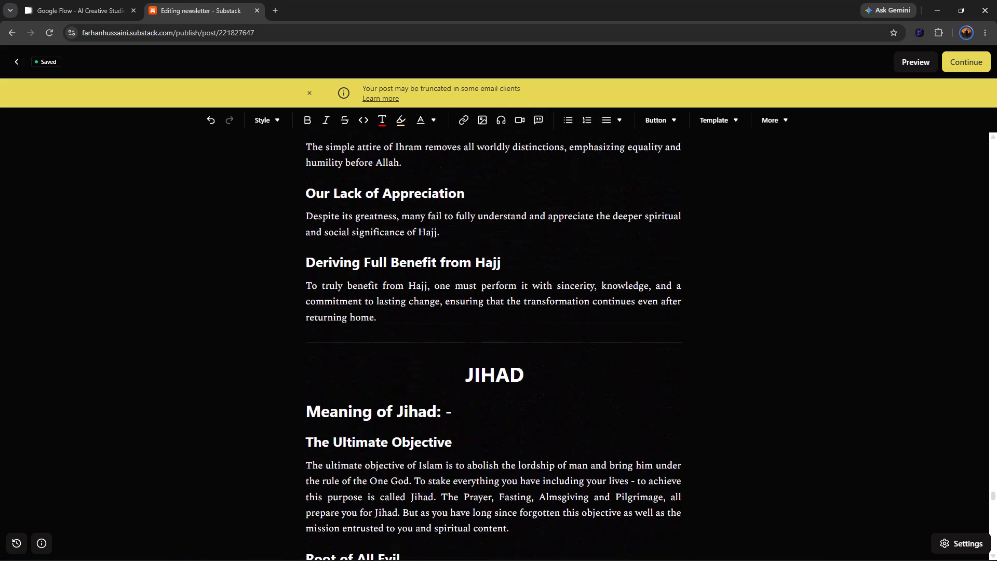
pyautogui.scroll(-2, 521, 308)
pyautogui.click(453, 255)
pyautogui.press('Return')
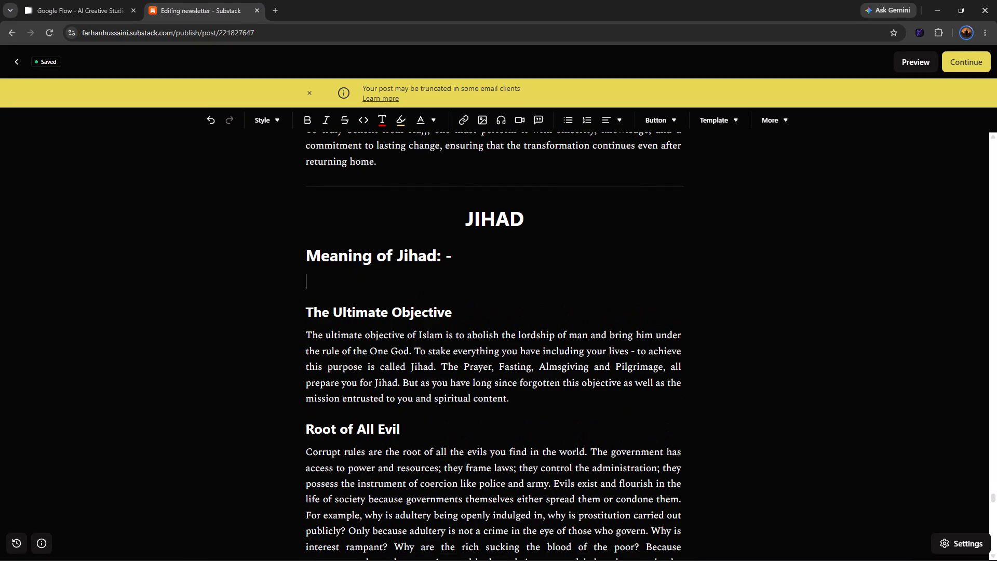
pyautogui.click(535, 221)
pyautogui.press('Return')
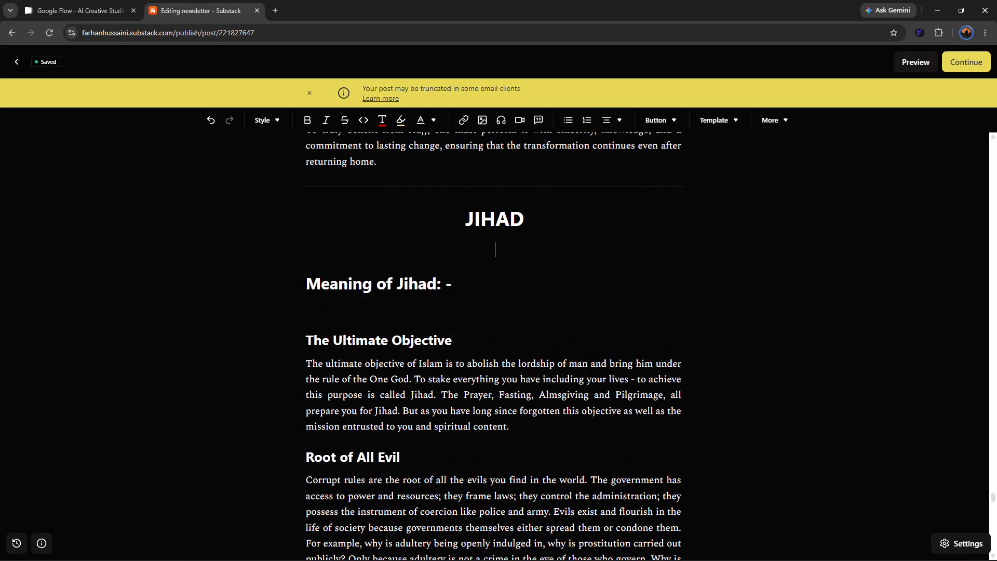
# Add a blank line below and a blank line above the "Renewal of Society: -" heading in the Hajj section.
pyautogui.scroll(6, 492, 285)
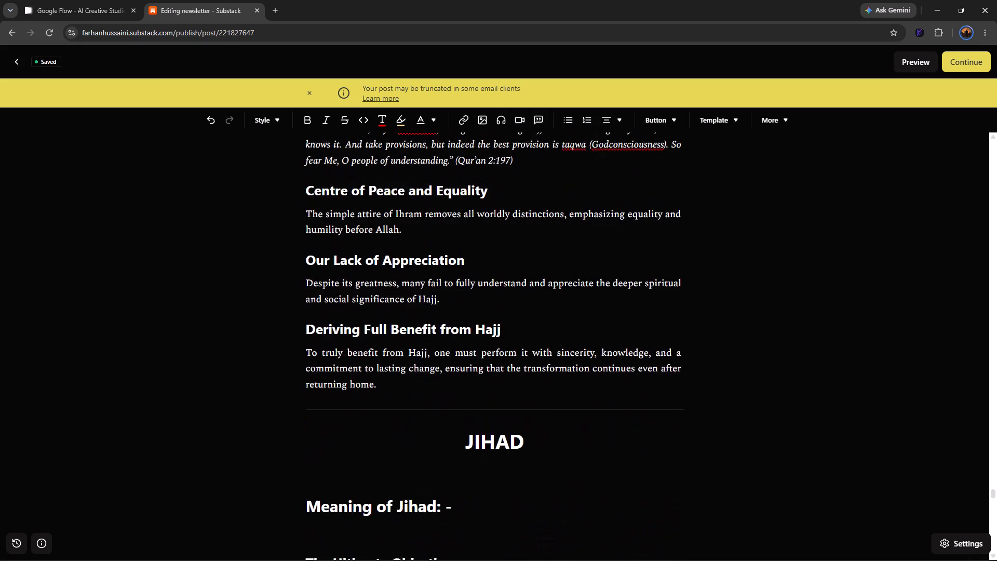
pyautogui.scroll(9, 492, 285)
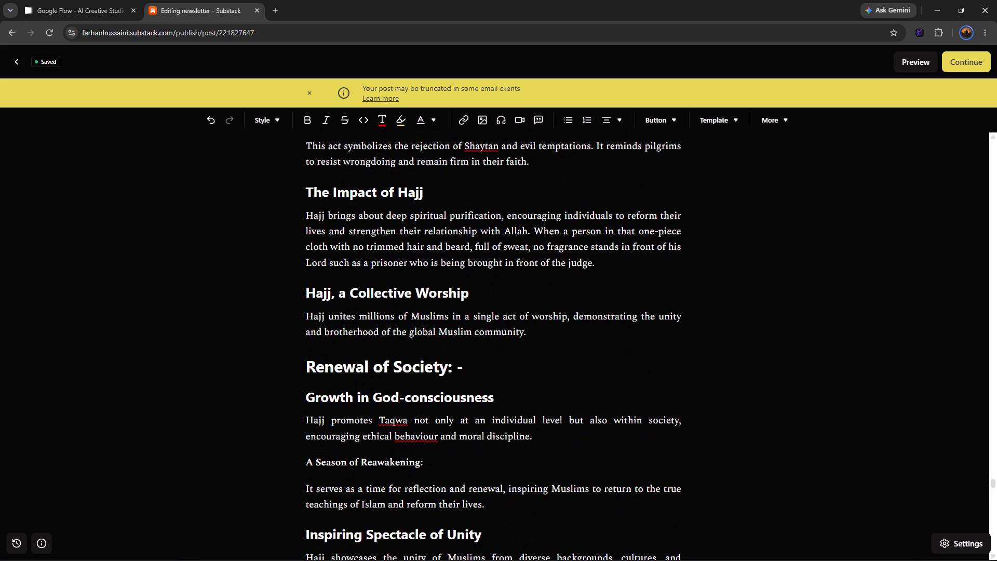
pyautogui.click(467, 368)
pyautogui.press('Return')
pyautogui.click(536, 332)
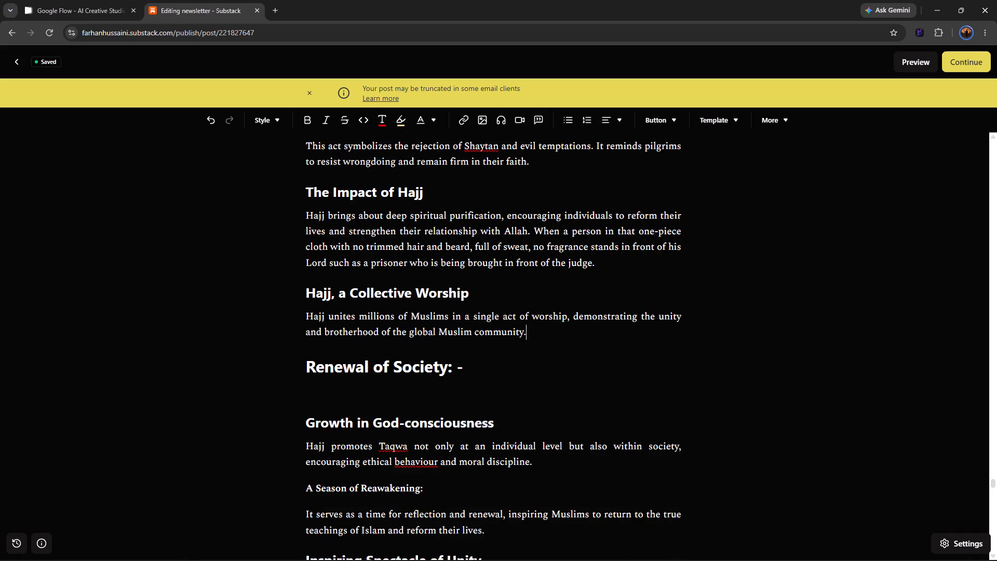
pyautogui.press('Return')
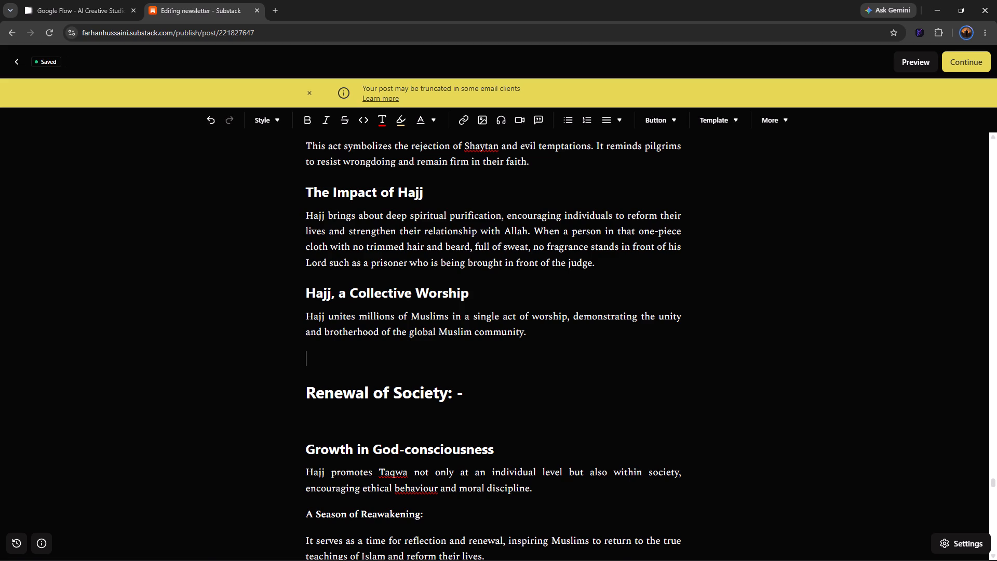
# Add a blank line below and a blank line above the "Renewal of Self: -" heading in the Hajj section.
pyautogui.scroll(2, 434, 313)
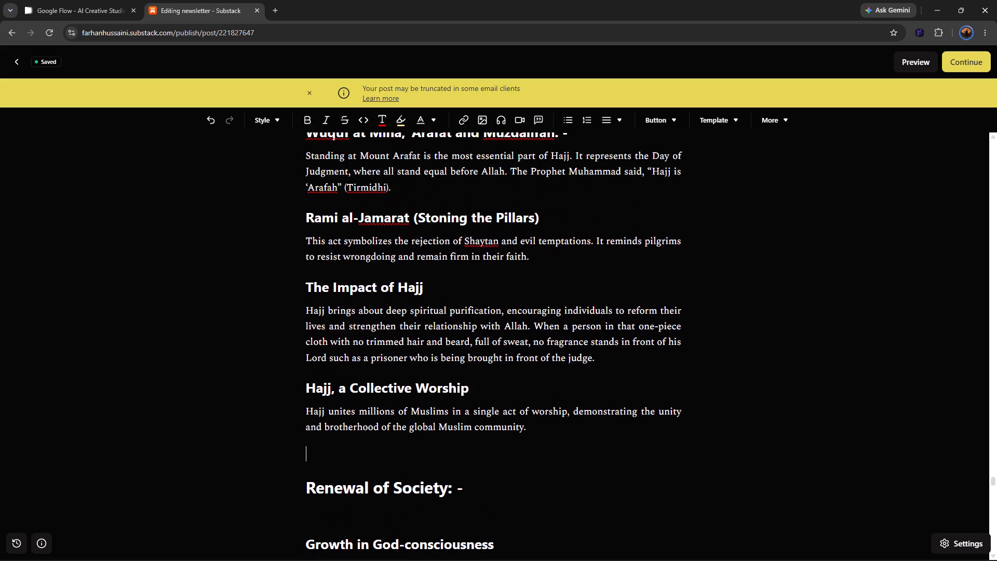
pyautogui.scroll(1, 424, 314)
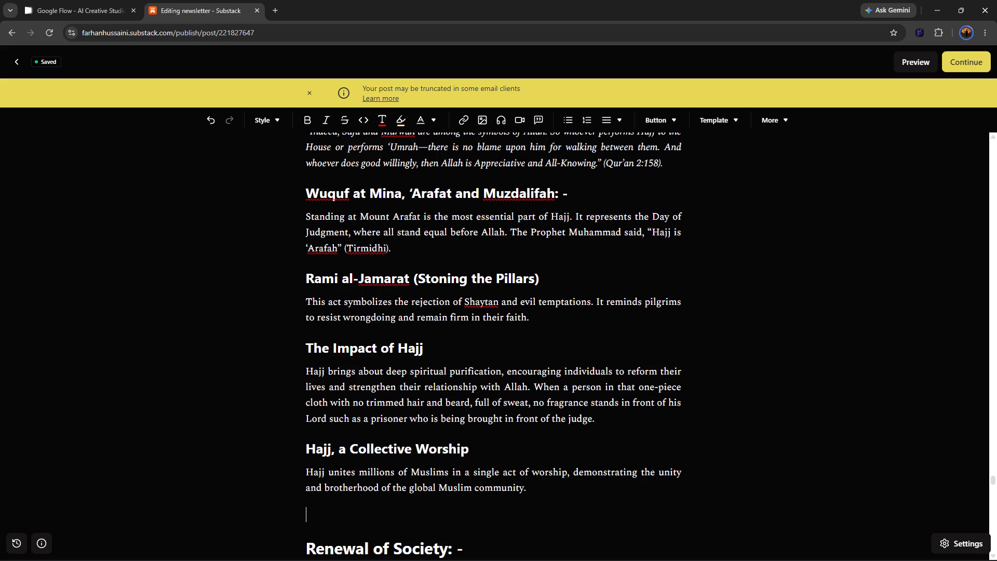
pyautogui.scroll(5, 427, 410)
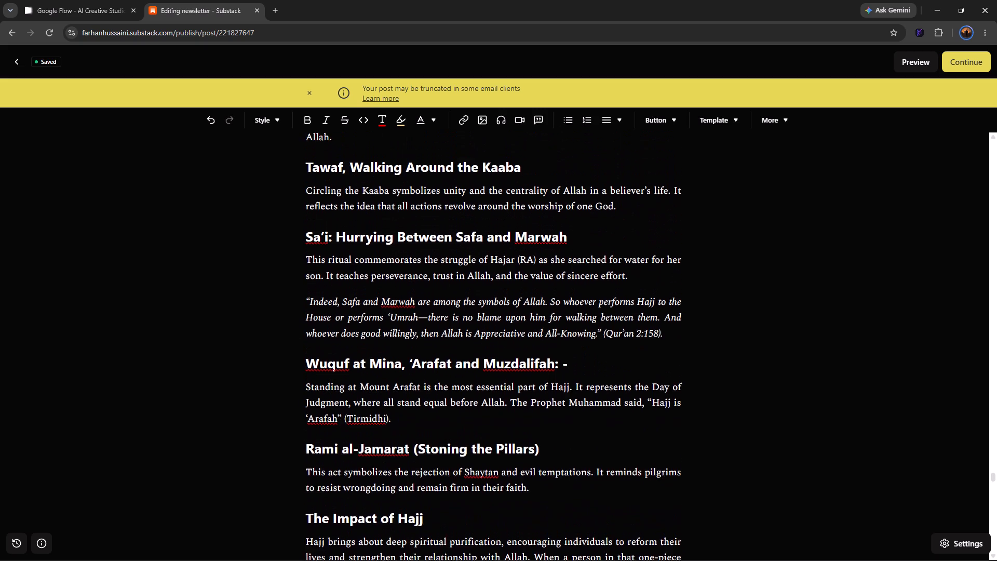
pyautogui.scroll(5, 427, 410)
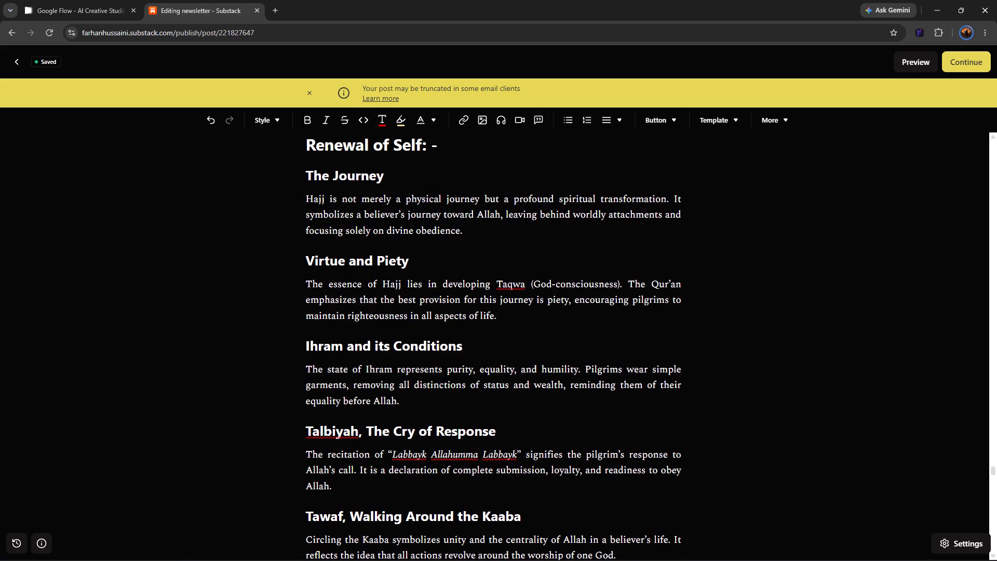
pyautogui.scroll(3, 402, 407)
pyautogui.click(446, 301)
pyautogui.press('Return')
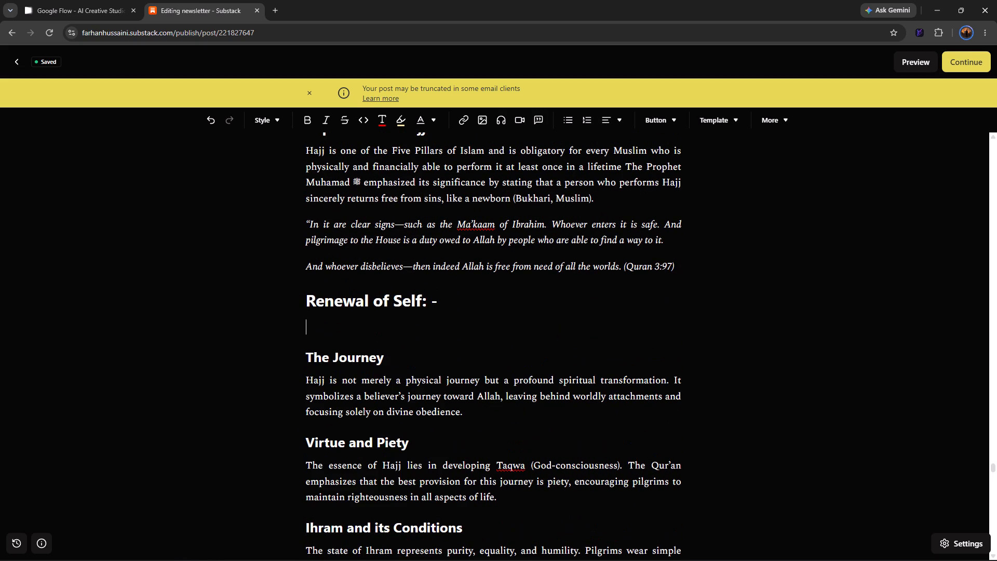
pyautogui.click(678, 264)
pyautogui.press('Return')
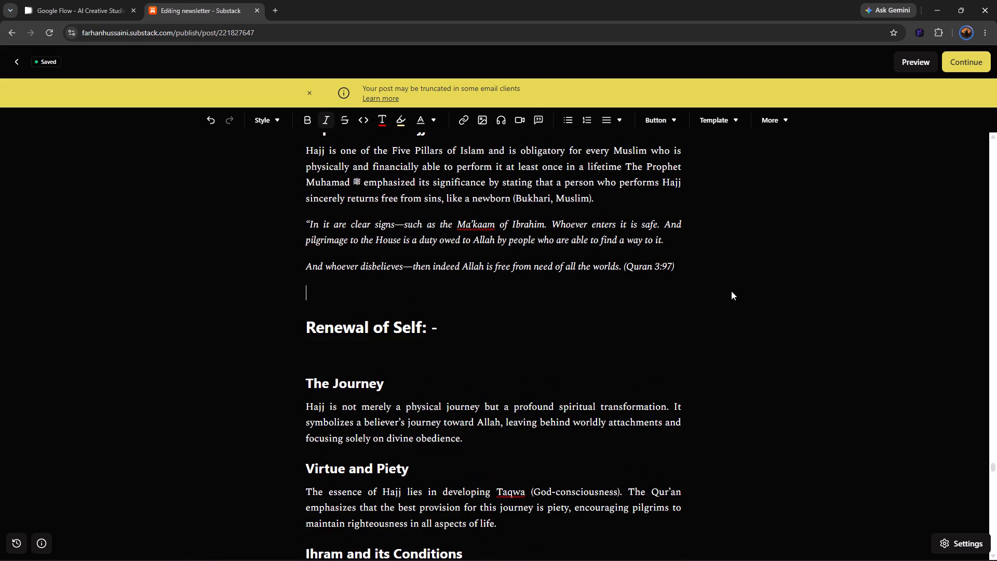
# Add a blank line below and a blank line above the "Restoration of True Hajj: -" heading.
pyautogui.scroll(3, 539, 306)
pyautogui.scroll(5, 440, 322)
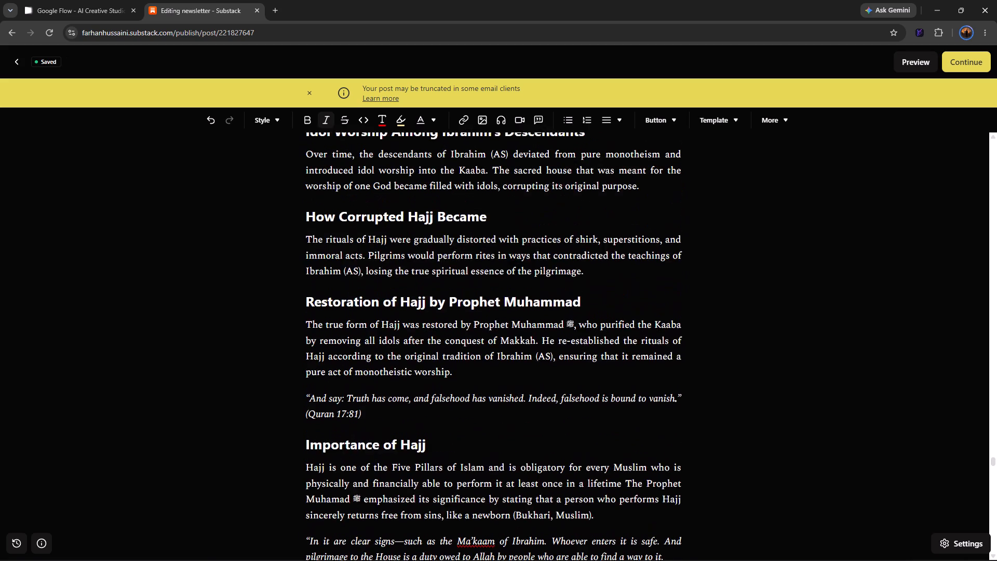
pyautogui.scroll(3, 440, 322)
pyautogui.click(508, 358)
pyautogui.press('Return')
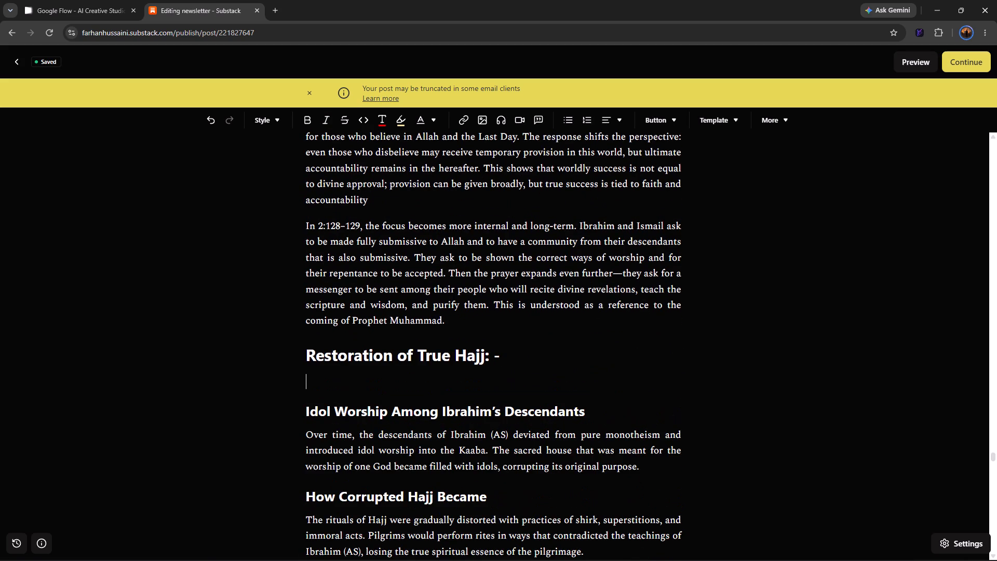
pyautogui.click(452, 320)
pyautogui.press('Return')
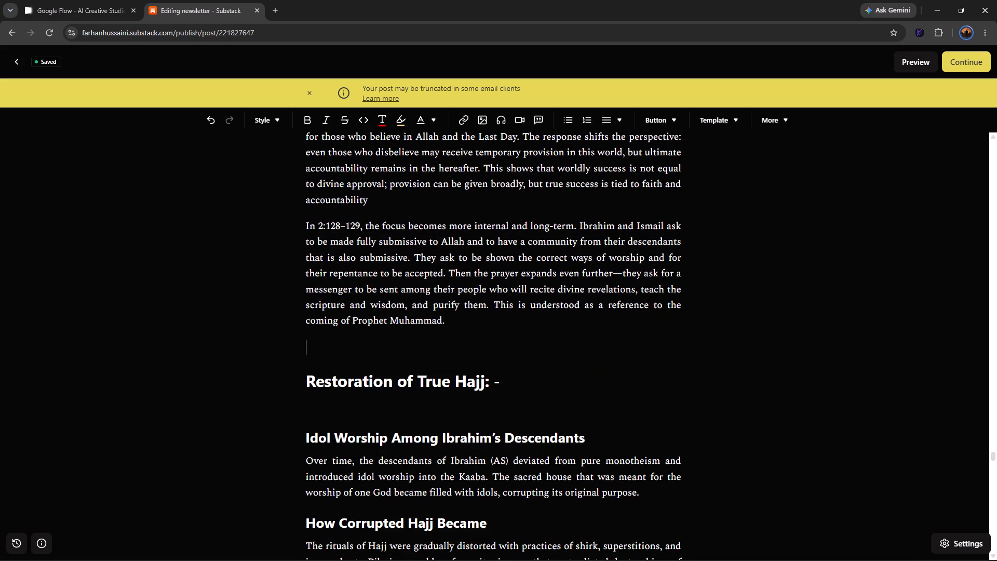
# Add a blank line below the "Origin and Significance of Hajj: -" heading and another between it and the HAJJ title.
pyautogui.scroll(8, 477, 352)
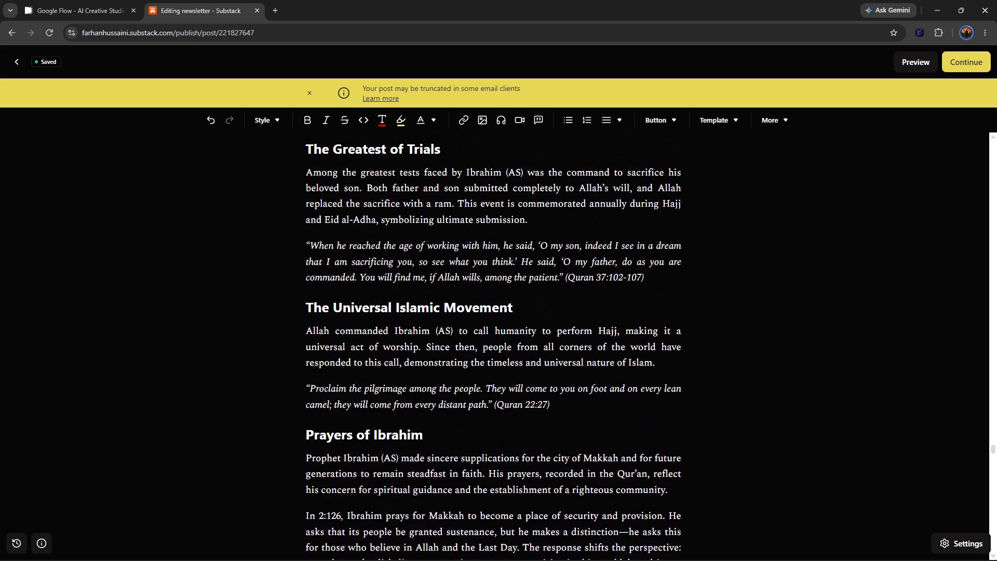
pyautogui.scroll(12, 477, 352)
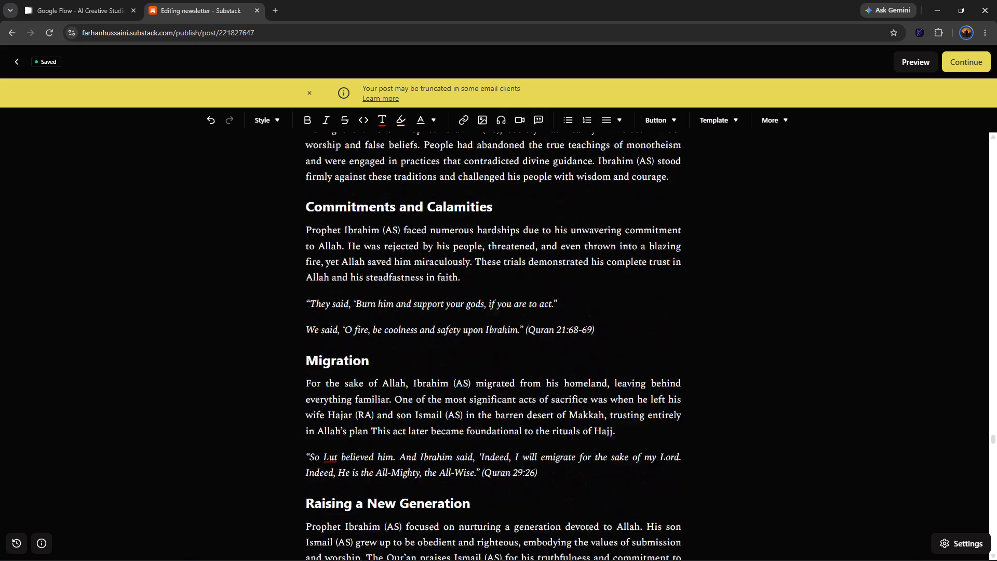
pyautogui.scroll(6, 477, 352)
pyautogui.click(558, 305)
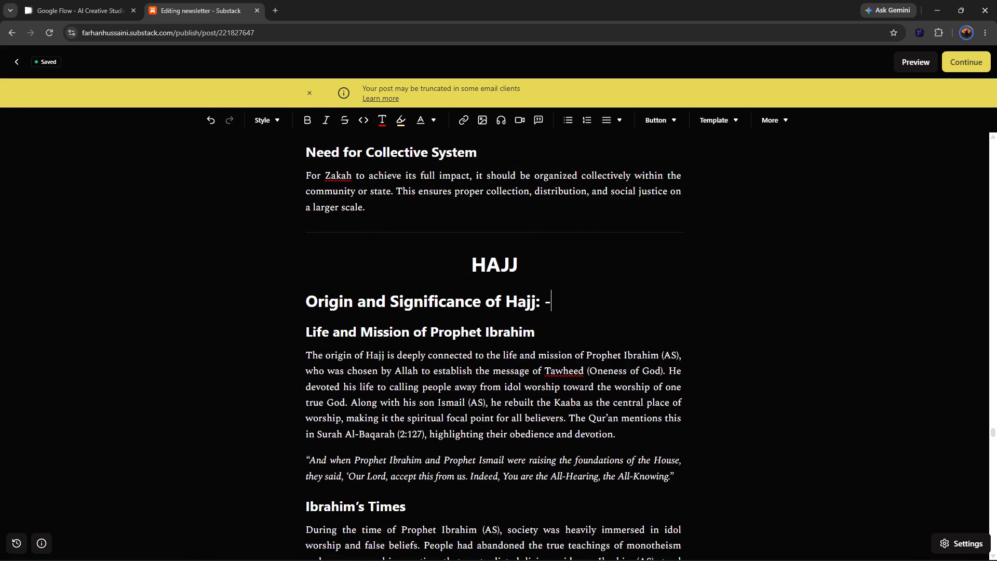
pyautogui.press('Return')
pyautogui.click(521, 253)
pyautogui.press('Return')
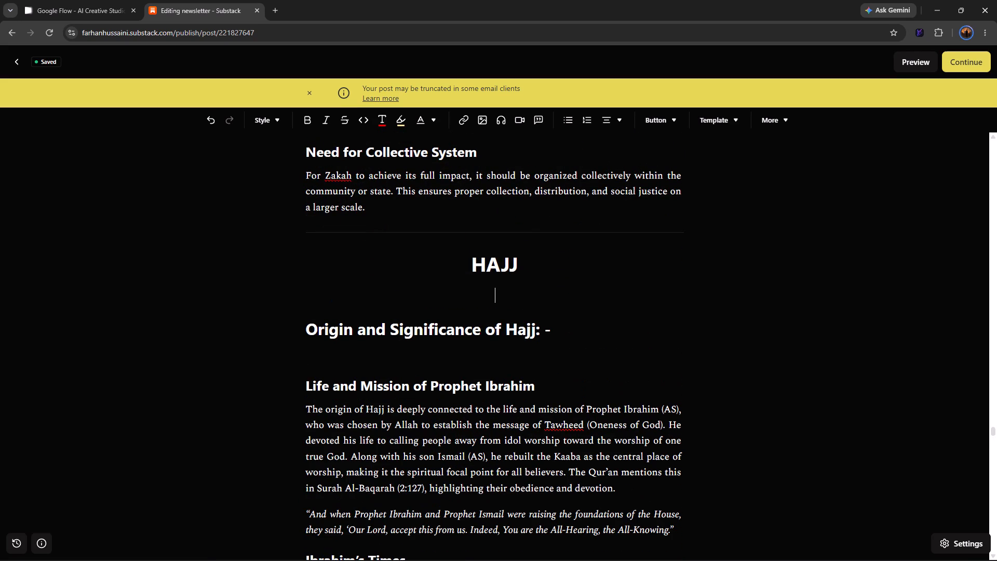
# Add a blank line below and a blank line above the "Specific Injunctions of Zakah:-" heading.
pyautogui.scroll(7, 387, 311)
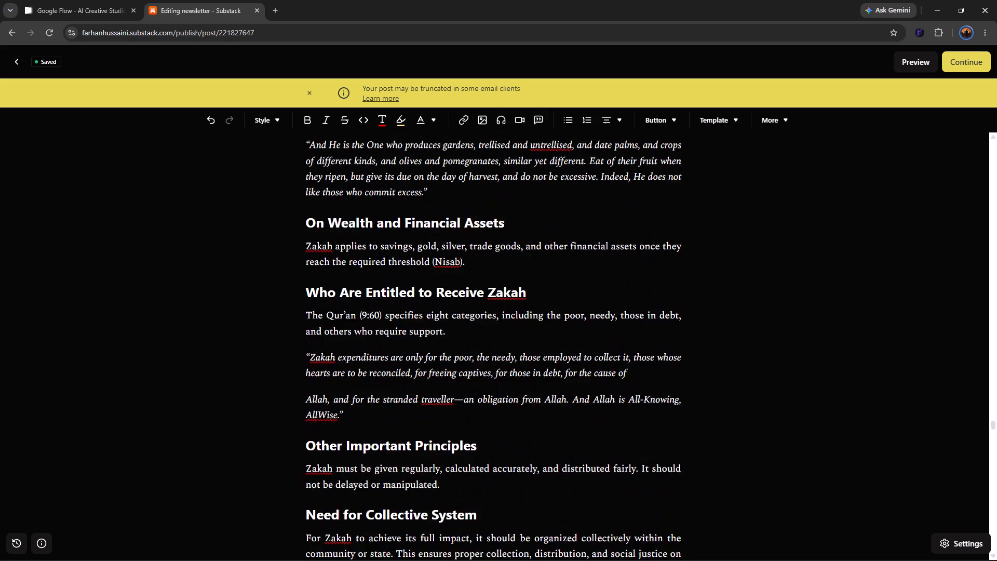
pyautogui.scroll(7, 387, 311)
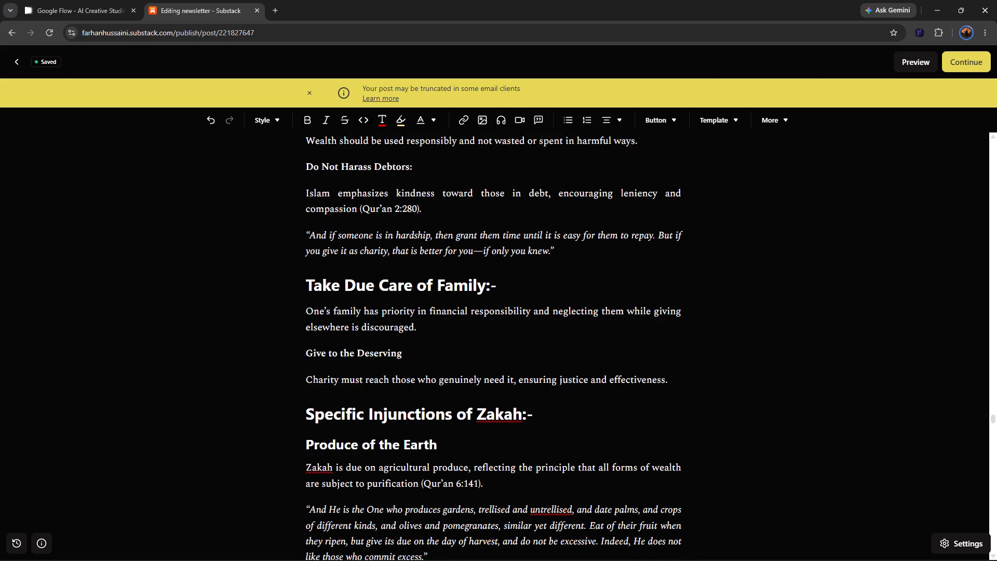
pyautogui.click(540, 413)
pyautogui.press('Return')
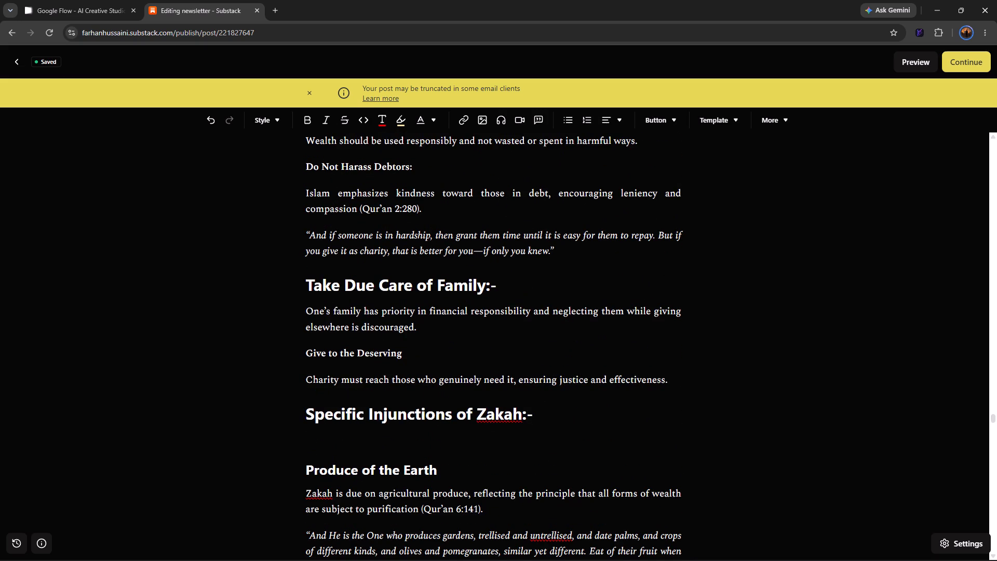
pyautogui.click(673, 380)
pyautogui.press('Return')
# Add a blank line below and a blank line above the "General Principles of Spending:-" heading in the Zakah section.
pyautogui.scroll(7, 395, 379)
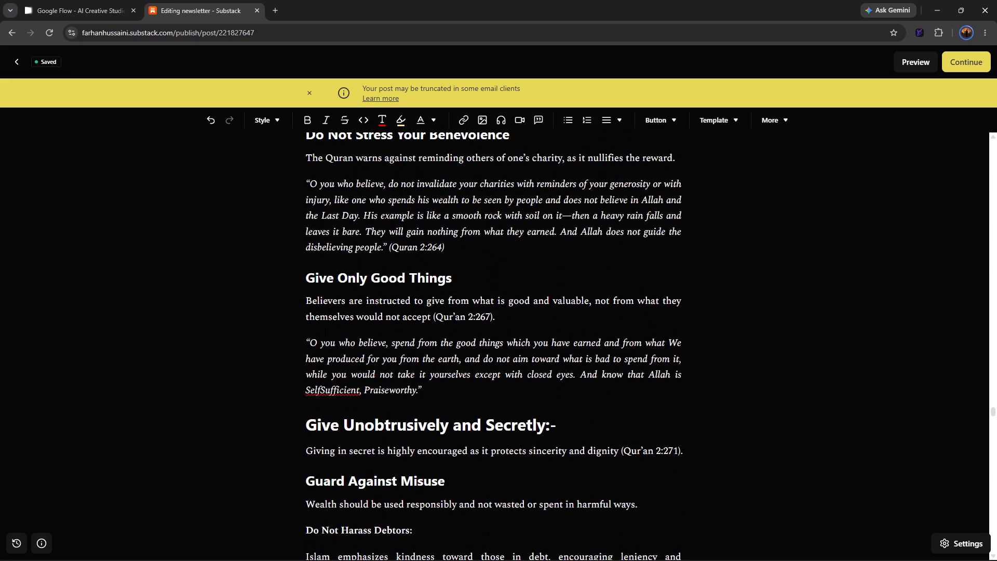
pyautogui.scroll(9, 412, 341)
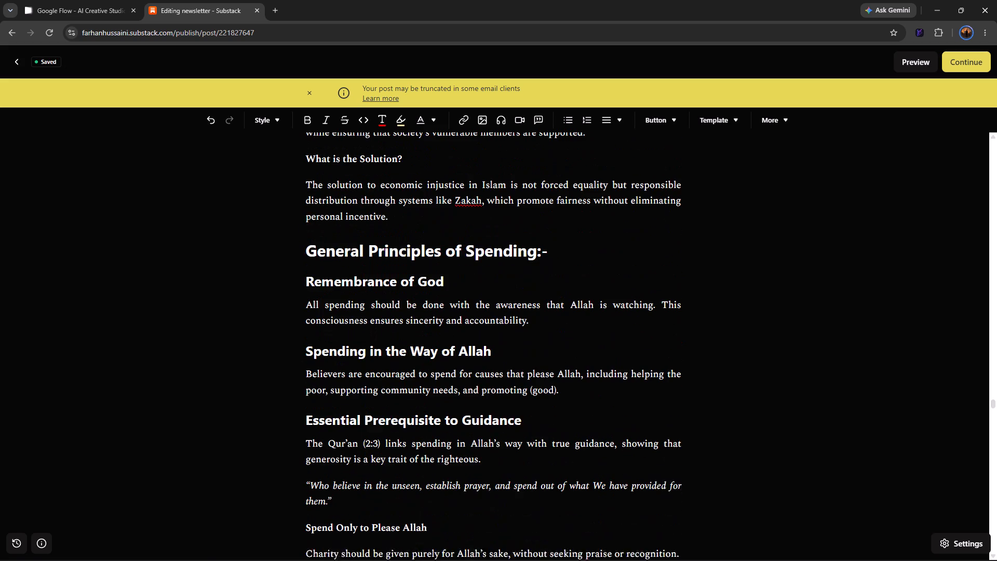
pyautogui.scroll(1, 399, 336)
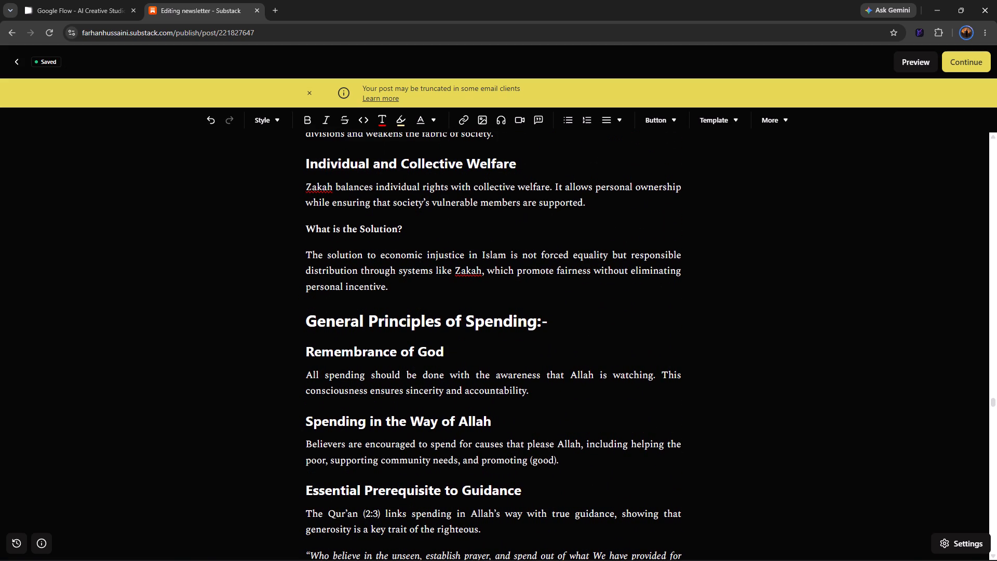
pyautogui.click(560, 324)
pyautogui.press('Return')
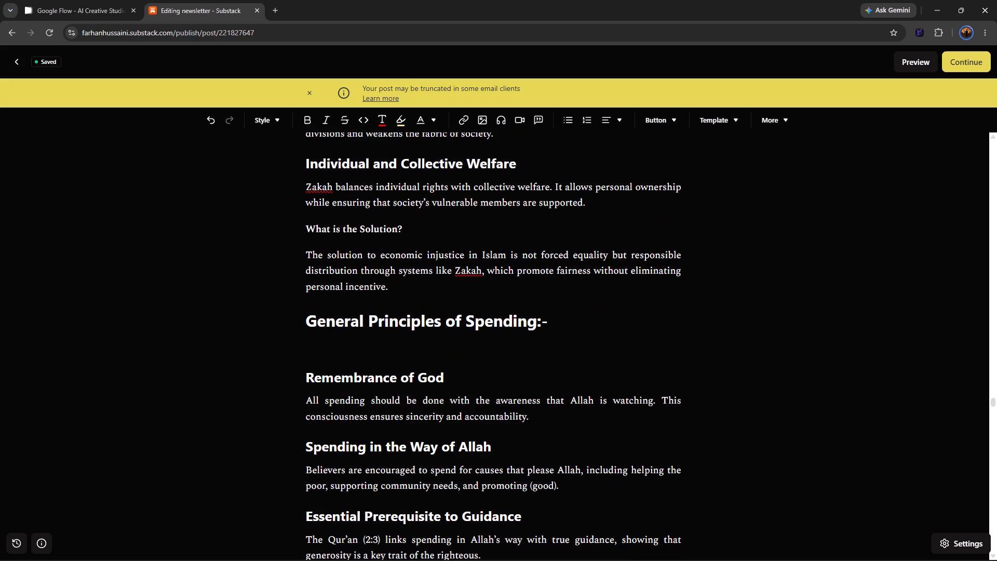
pyautogui.click(399, 288)
pyautogui.press('Return')
# Add a blank line between the ZAKAH title and the "Meaning of Zakah" heading.
pyautogui.scroll(2, 434, 294)
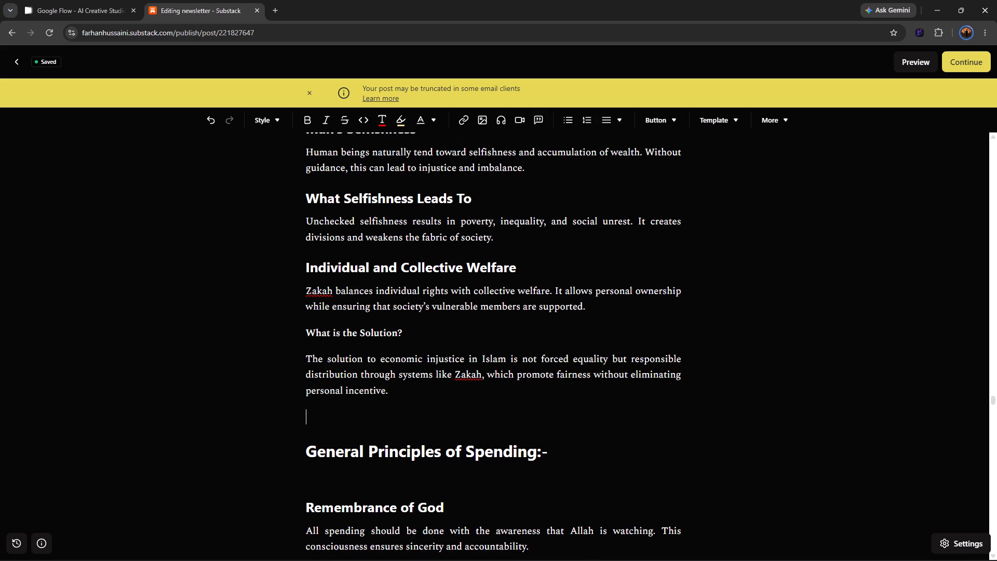
pyautogui.scroll(8, 434, 294)
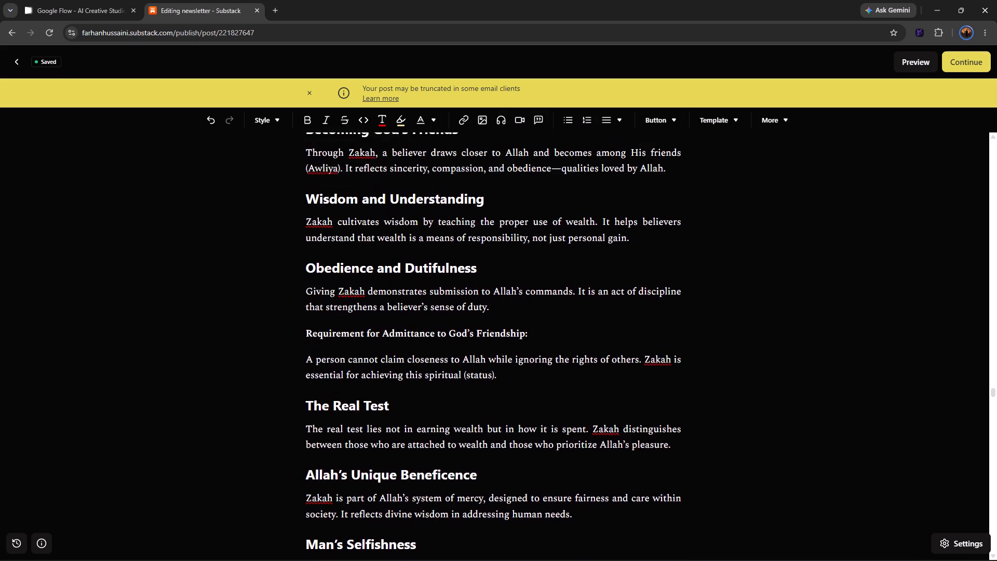
pyautogui.scroll(6, 434, 294)
pyautogui.scroll(3, 444, 335)
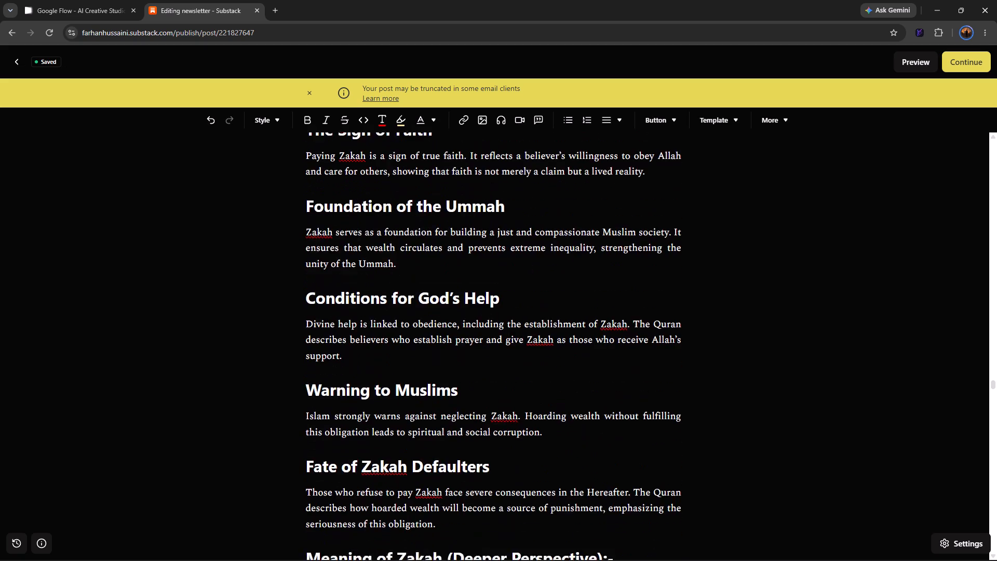
pyautogui.scroll(10, 444, 335)
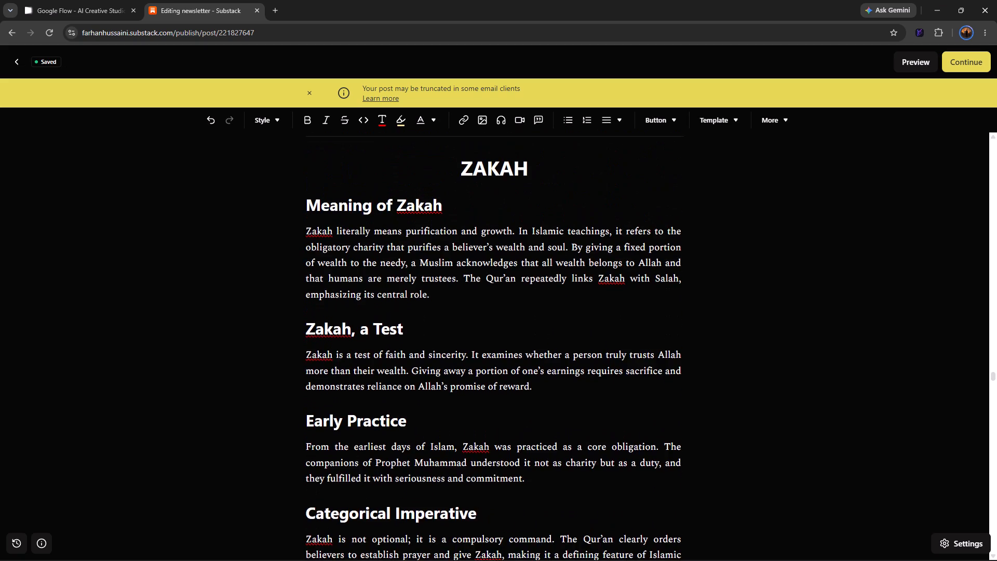
pyautogui.scroll(2, 444, 335)
pyautogui.click(444, 356)
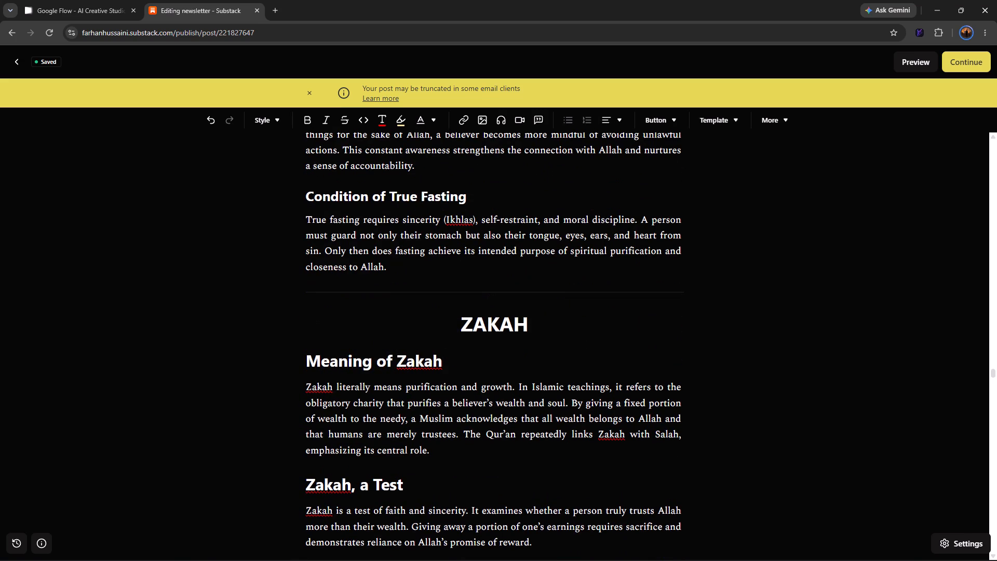
pyautogui.click(541, 325)
pyautogui.press('Return')
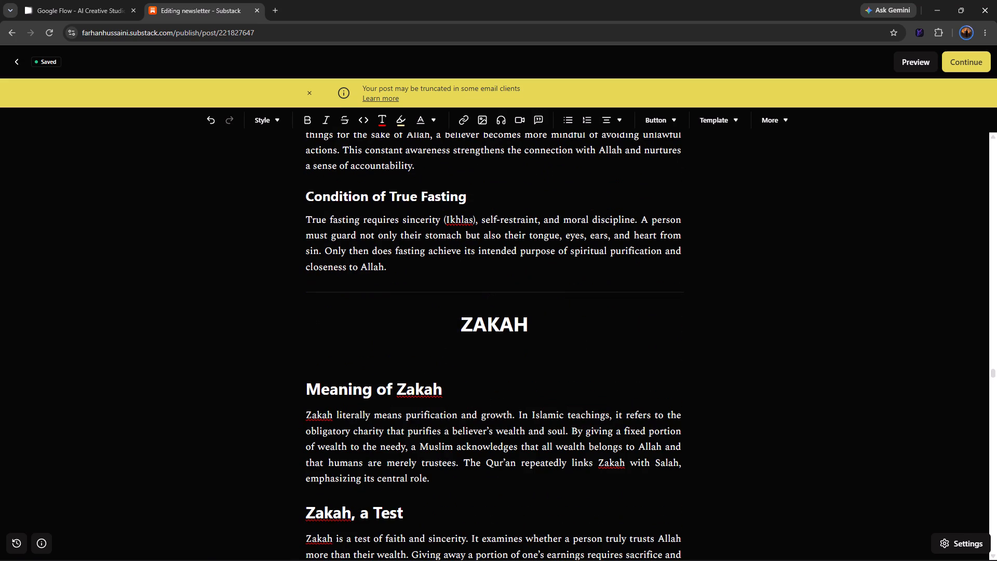
# Add a blank line below and a blank line above the "True Spirit of Fasting: -" heading.
pyautogui.scroll(4, 424, 360)
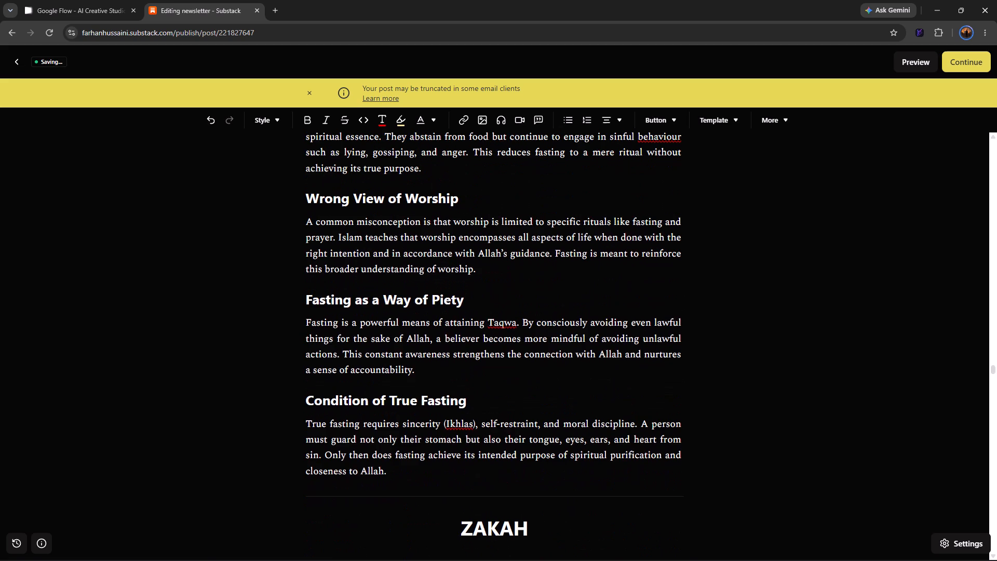
pyautogui.scroll(9, 424, 360)
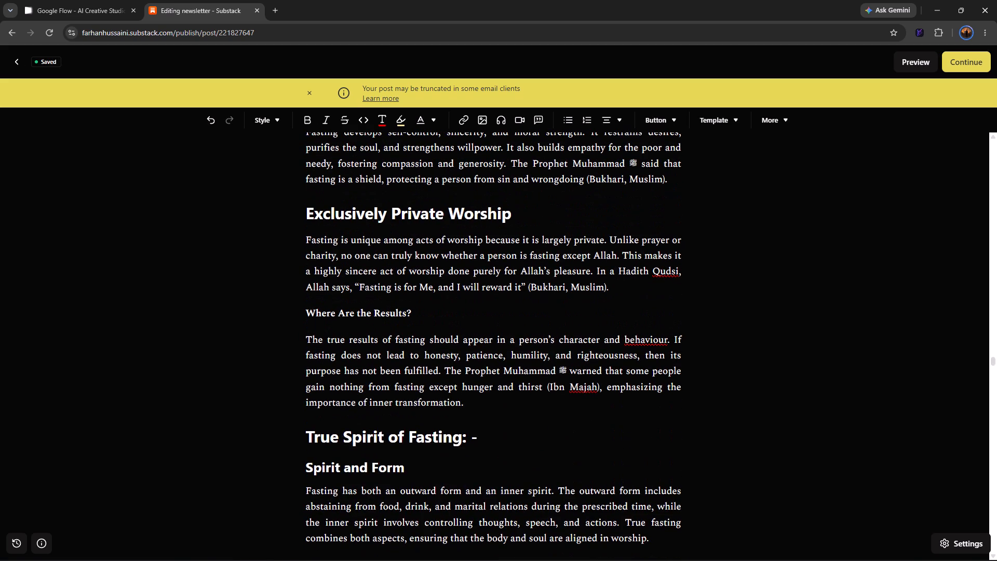
pyautogui.click(483, 437)
pyautogui.press('Return')
pyautogui.click(467, 407)
pyautogui.press('Return')
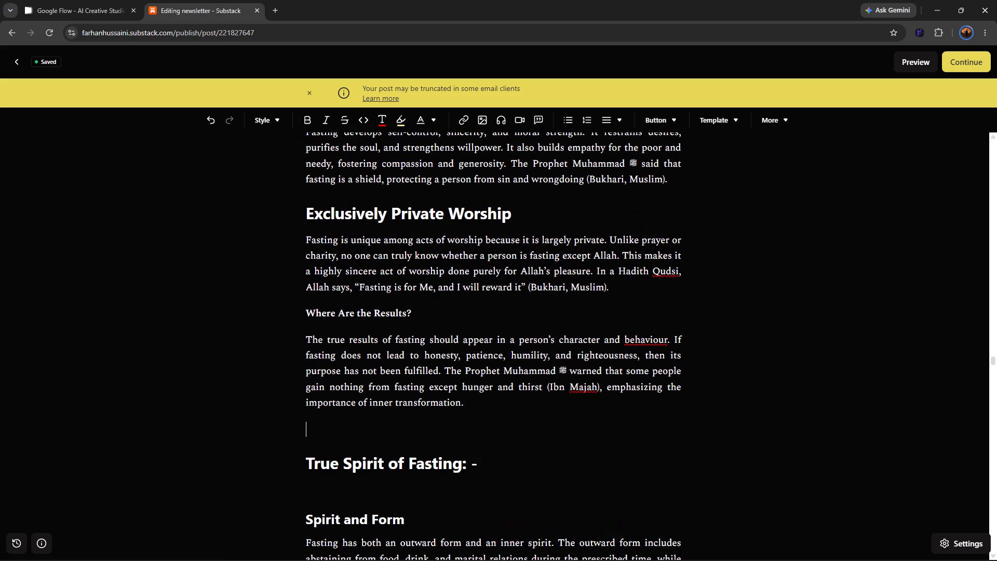
# Add a blank line between the SAWM title and the "Meaning and Blessings of Fasting" heading.
pyautogui.scroll(13, 465, 410)
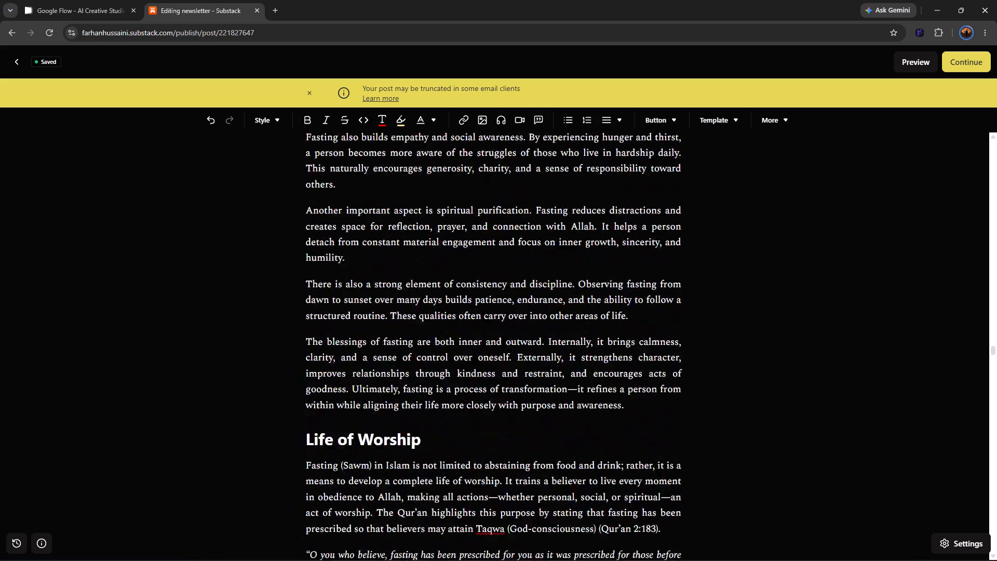
pyautogui.scroll(5, 477, 411)
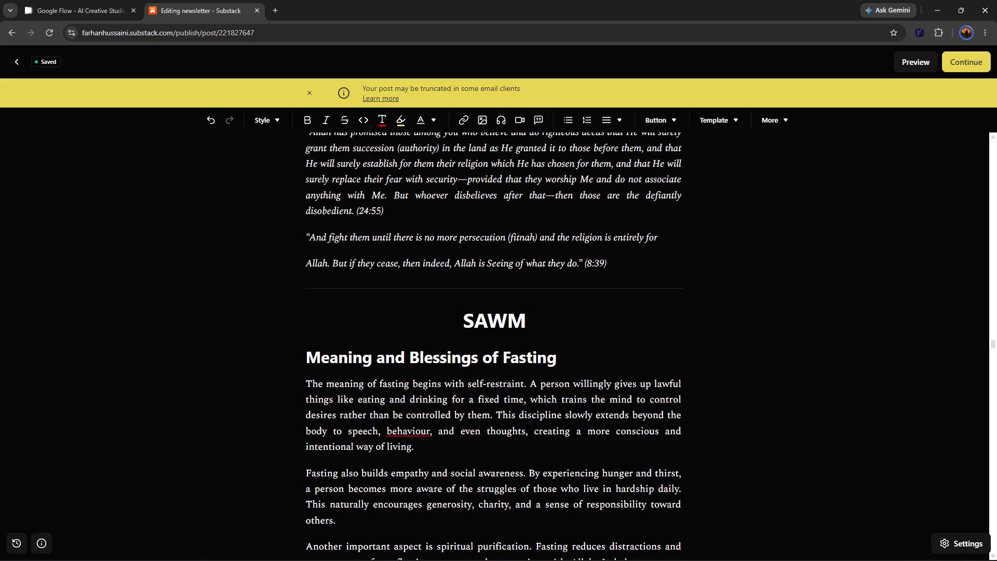
pyautogui.click(529, 324)
pyautogui.press('Return')
# Add a blank line below and a blank line above the "What We Say in the Prayer: -" heading in the Salah section.
pyautogui.scroll(5, 474, 380)
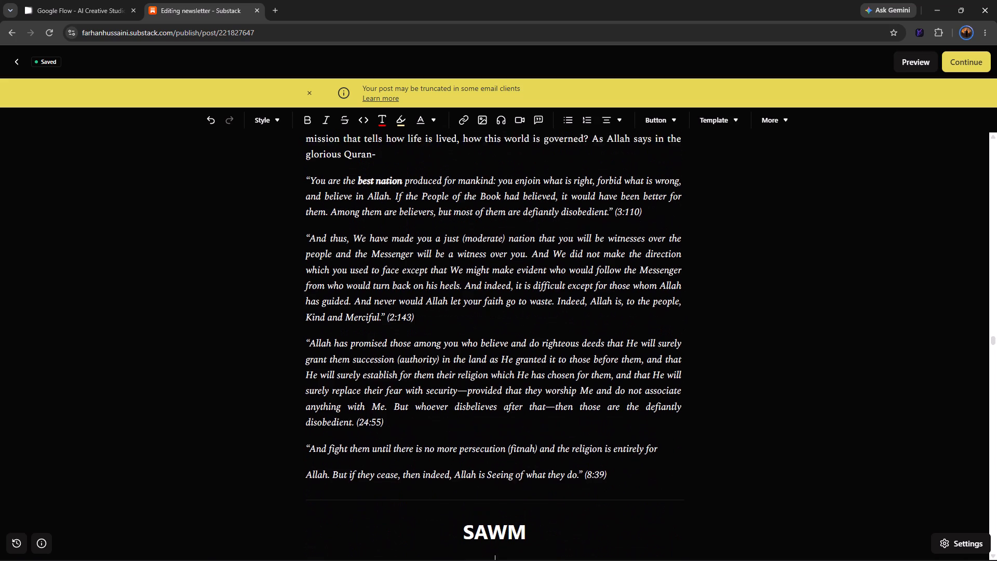
pyautogui.scroll(9, 474, 380)
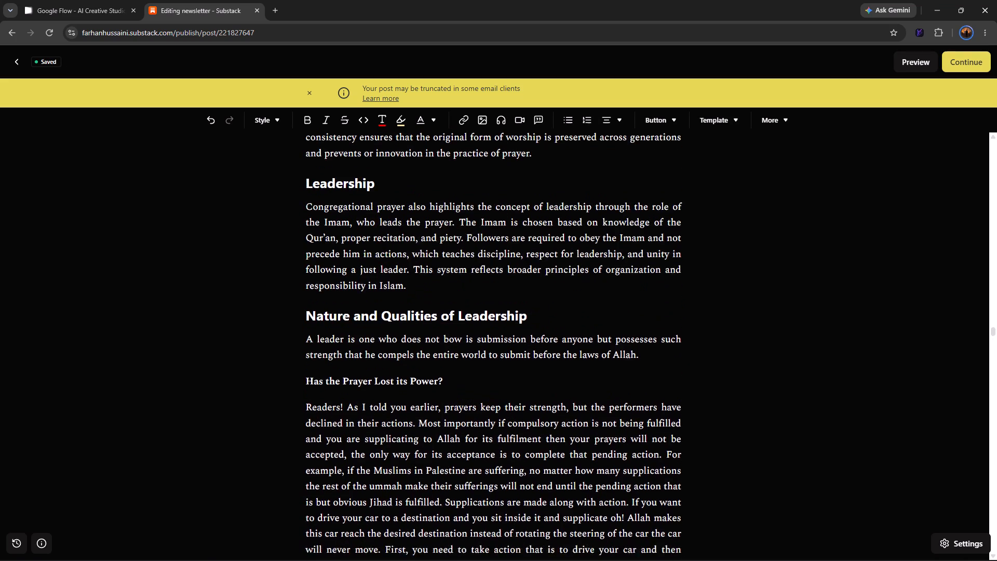
pyautogui.scroll(19, 474, 380)
pyautogui.scroll(2, 474, 380)
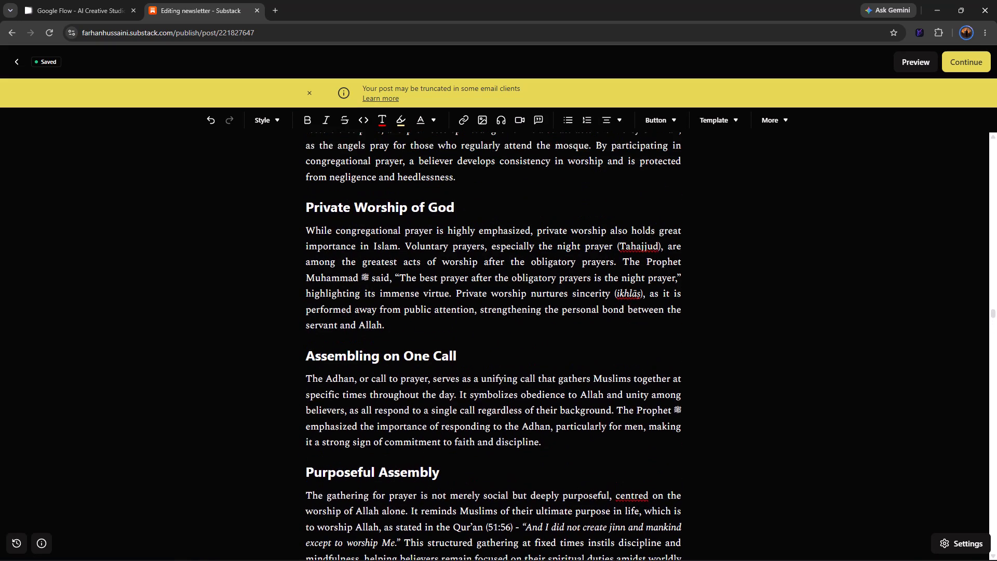
pyautogui.scroll(9, 474, 380)
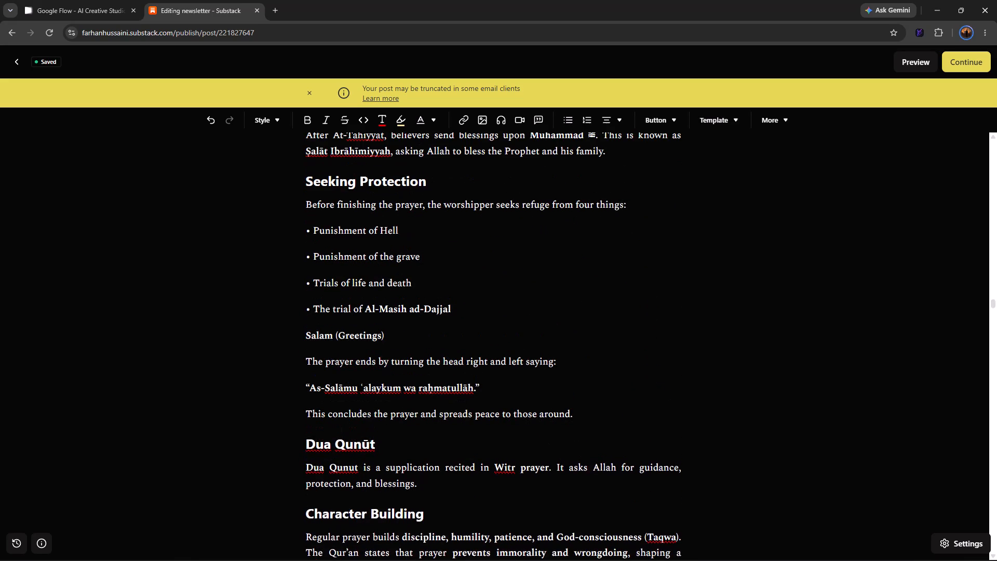
pyautogui.scroll(2, 474, 380)
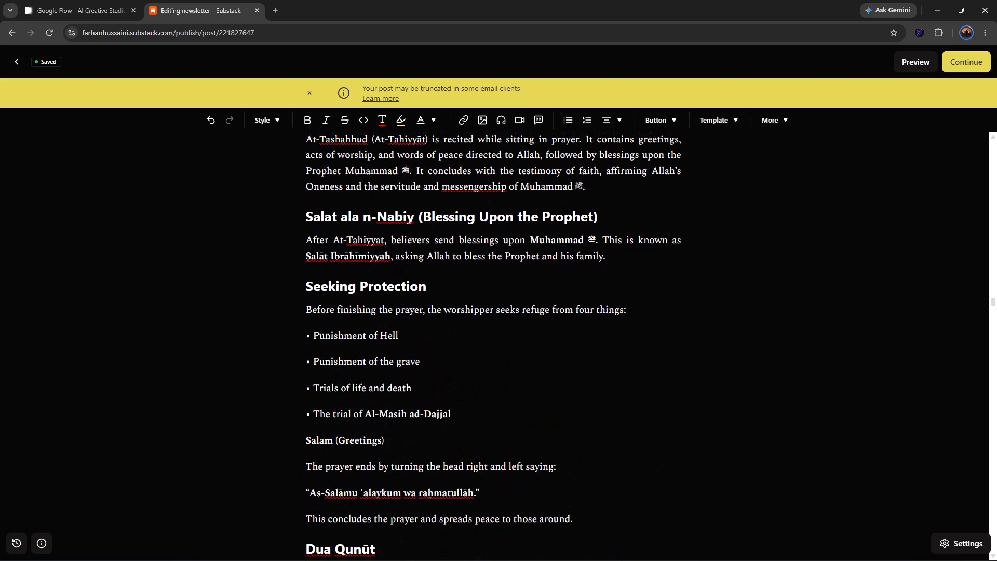
pyautogui.scroll(6, 474, 380)
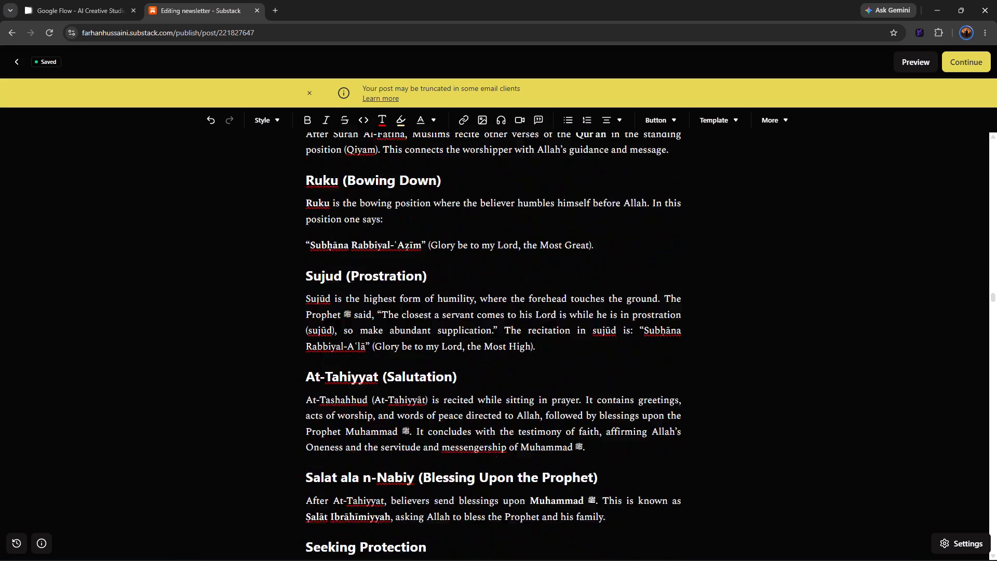
pyautogui.scroll(2, 474, 380)
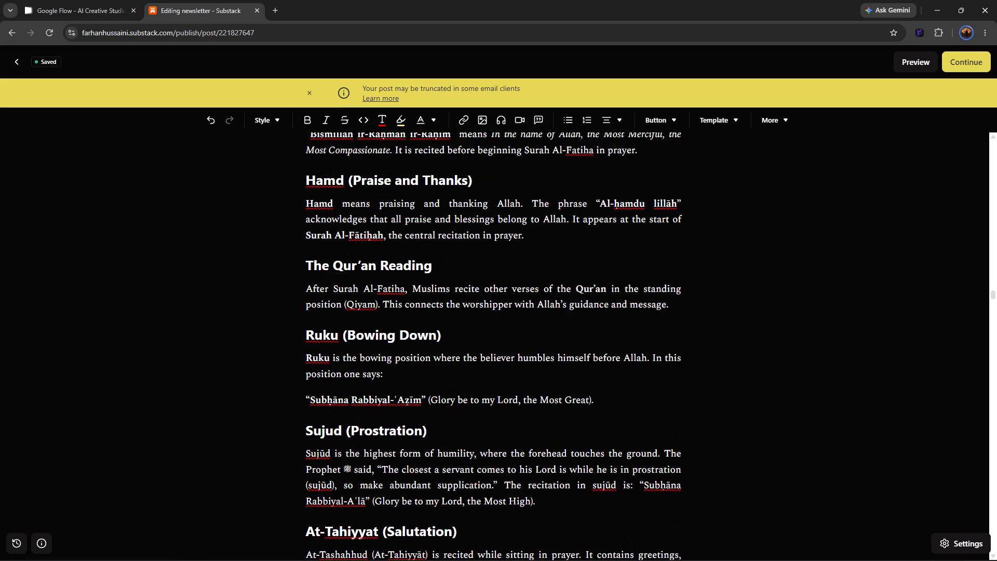
pyautogui.scroll(8, 474, 380)
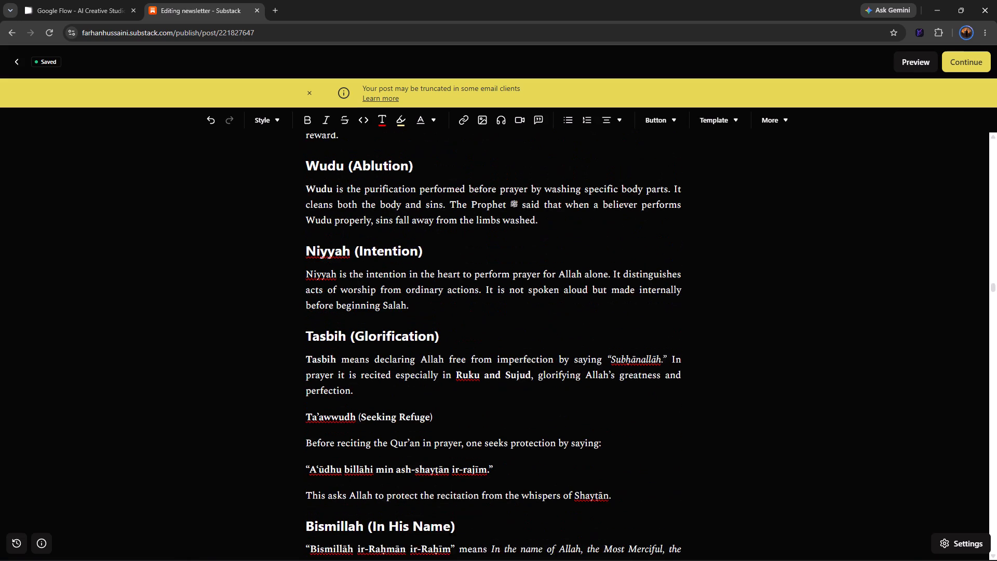
pyautogui.scroll(6, 474, 380)
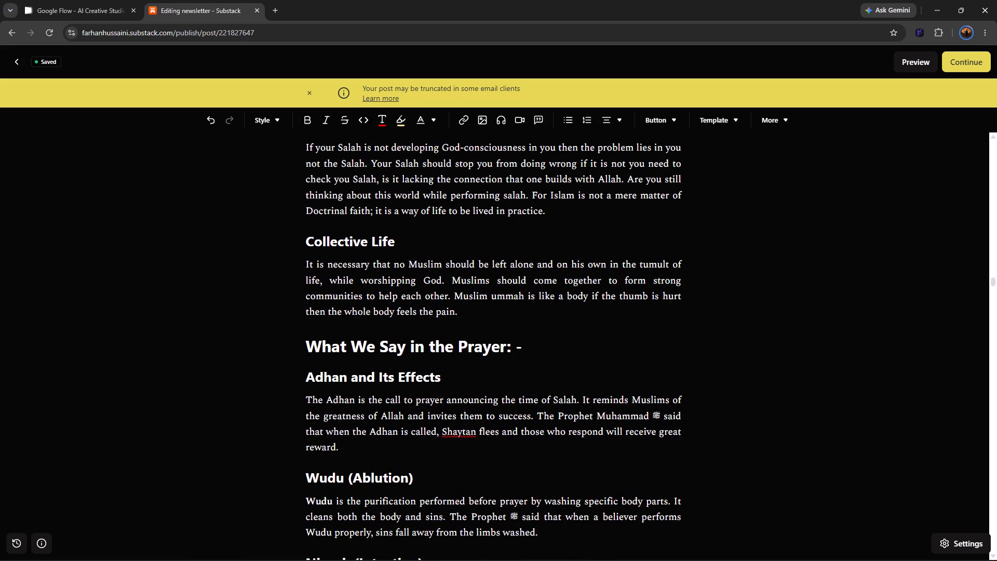
pyautogui.click(532, 346)
pyautogui.press('Return')
pyautogui.click(465, 313)
pyautogui.press('Return')
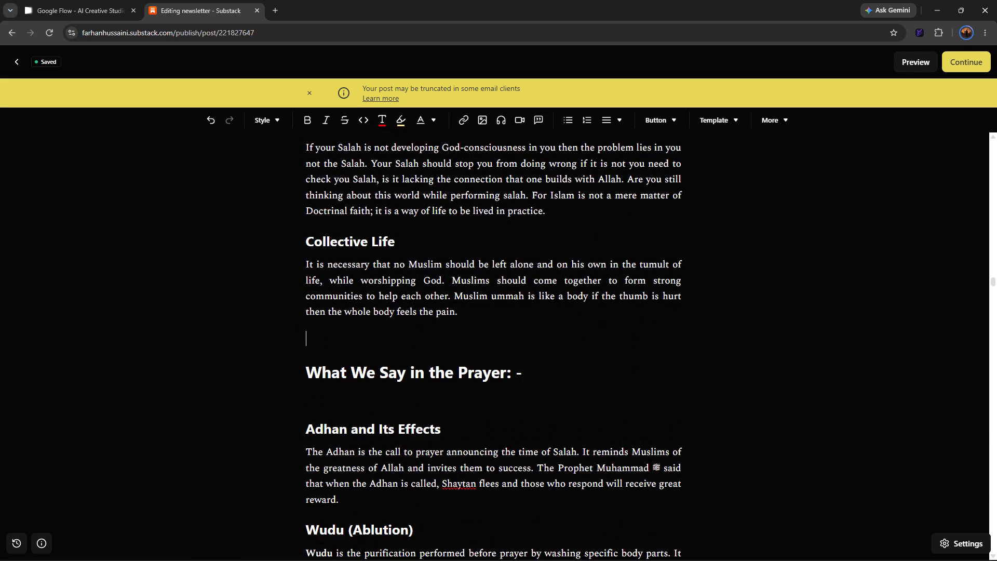
# Add a blank line below the SALAH title and another below the "Meaning and Blessing of the Prayer: -" heading.
pyautogui.scroll(10, 476, 331)
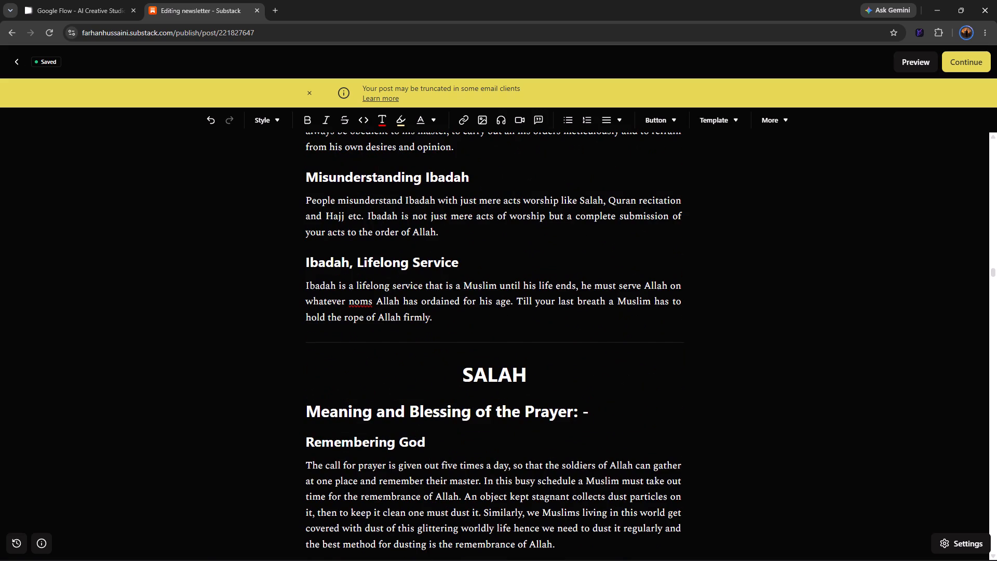
pyautogui.click(529, 374)
pyautogui.press('Return')
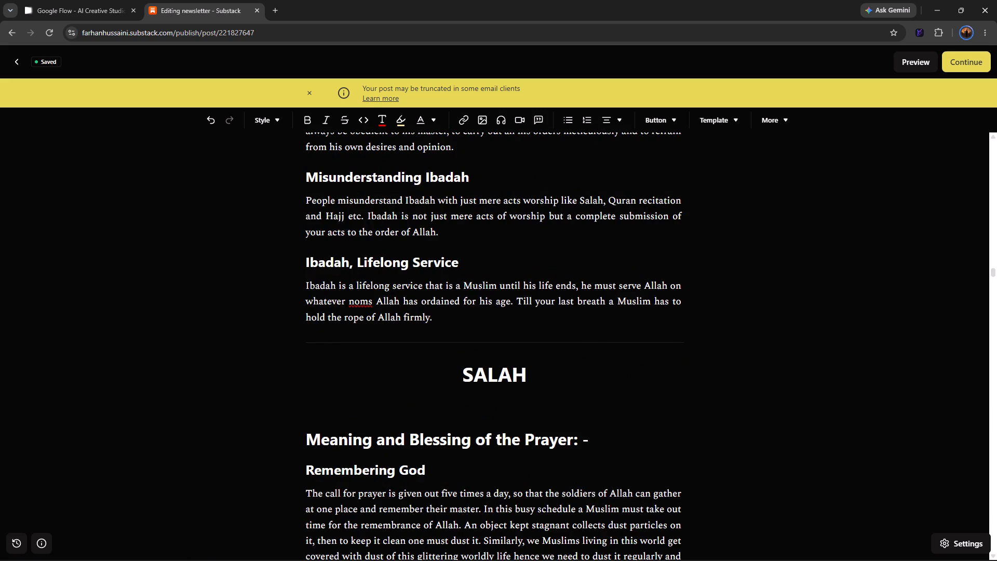
pyautogui.click(598, 435)
pyautogui.press('Return')
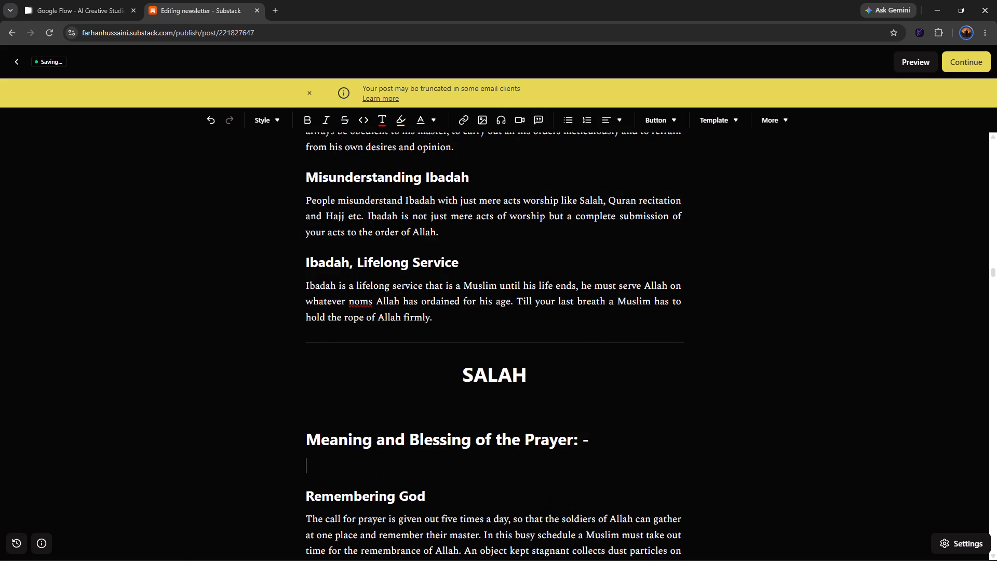
# Add a blank line below and a blank line above the "True Meaning of Ibadah: -" heading.
pyautogui.scroll(7, 468, 437)
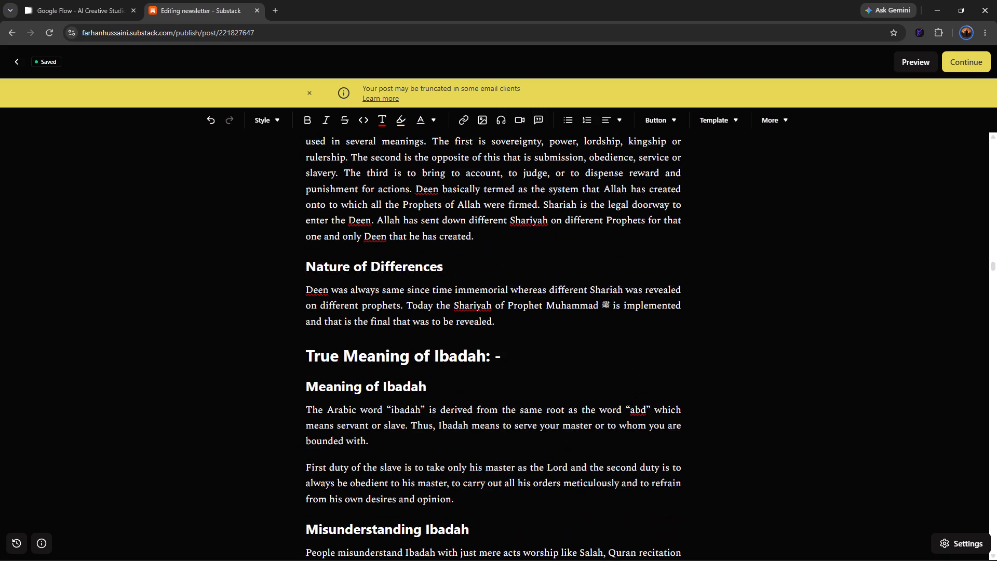
pyautogui.click(501, 372)
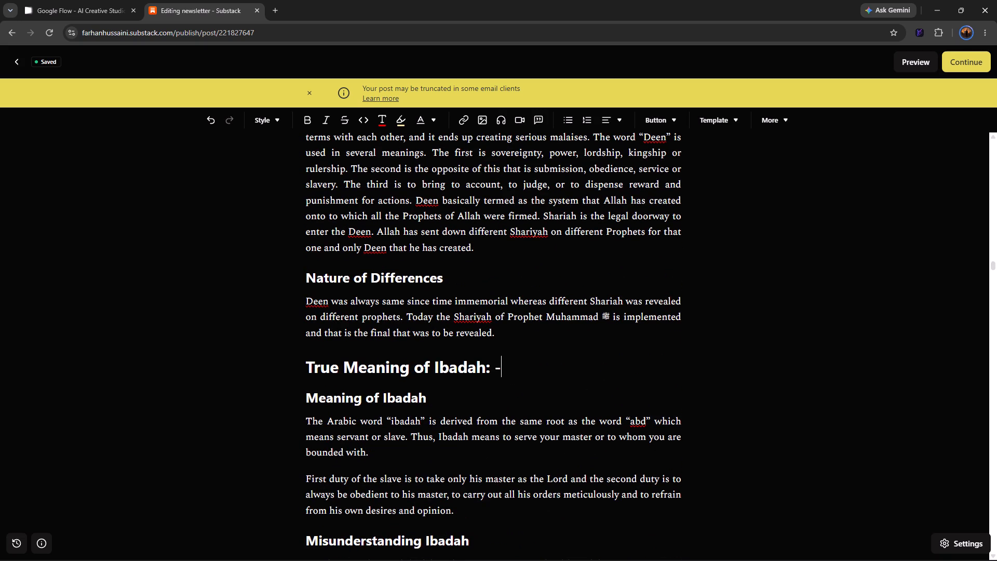
pyautogui.press('Return')
pyautogui.click(503, 335)
pyautogui.press('Return')
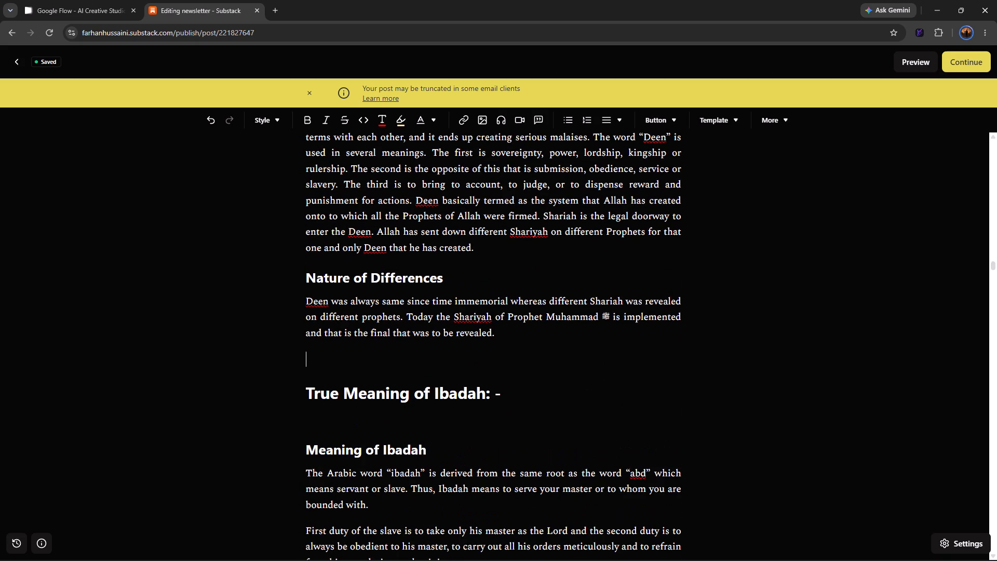
# Add a blank line below and a blank line above the "Why Obey God? -" heading.
pyautogui.scroll(5, 502, 335)
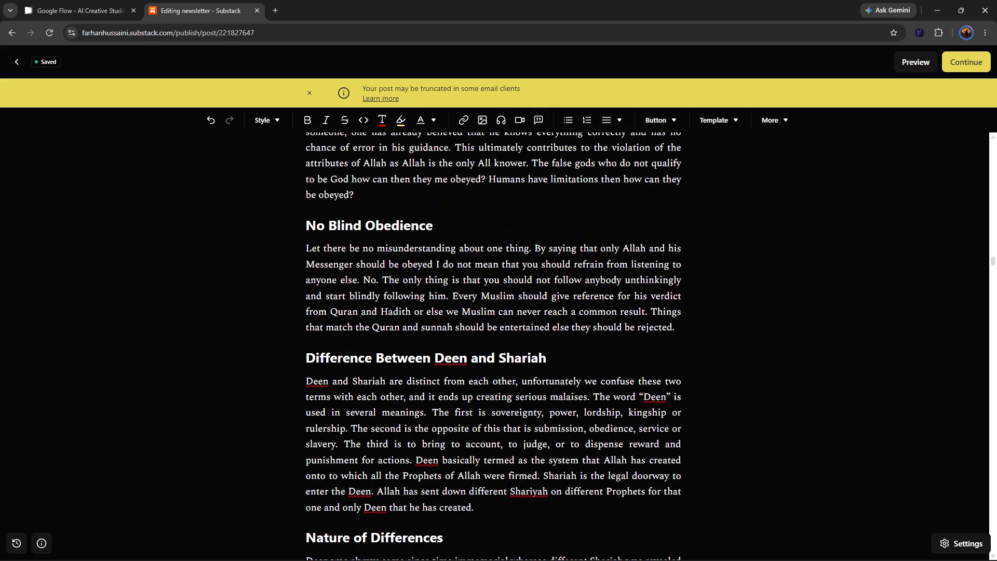
pyautogui.scroll(9, 536, 363)
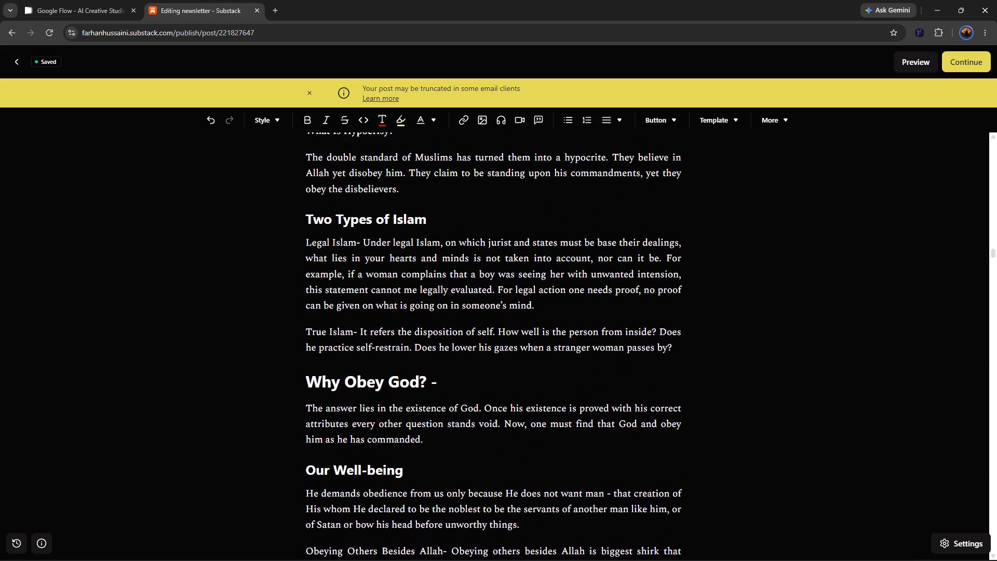
pyautogui.click(442, 399)
pyautogui.press('Return')
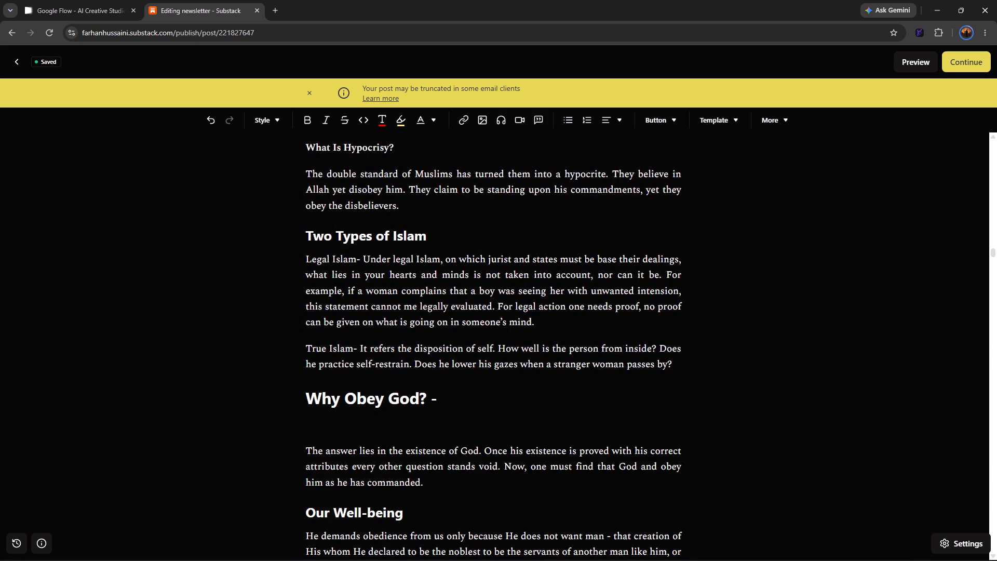
pyautogui.click(675, 361)
pyautogui.press('Return')
# Add a blank line below and a blank line above the "Can We Call Ourselves Muslims-" heading.
pyautogui.scroll(3, 484, 389)
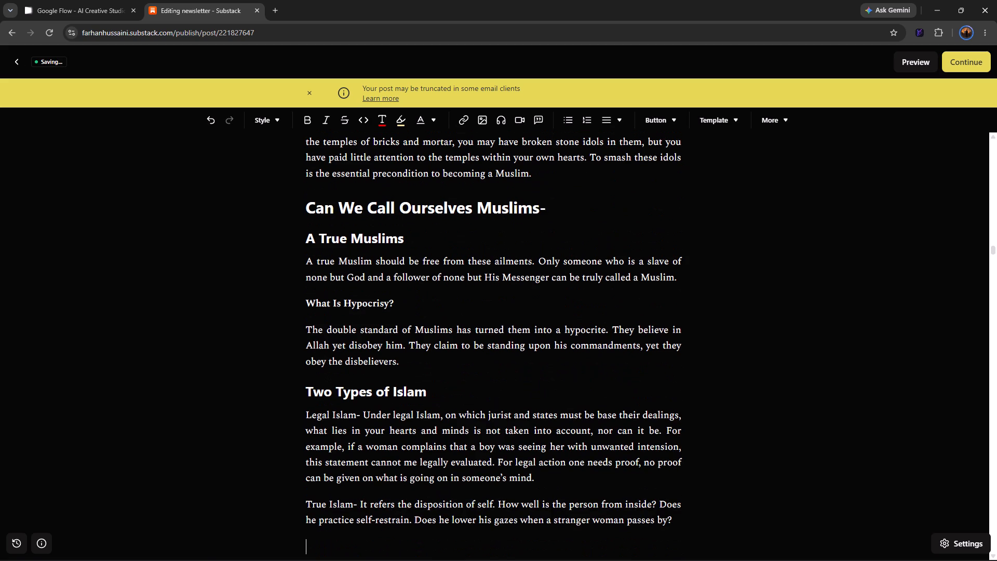
pyautogui.scroll(3, 540, 314)
pyautogui.click(553, 369)
pyautogui.press('Return')
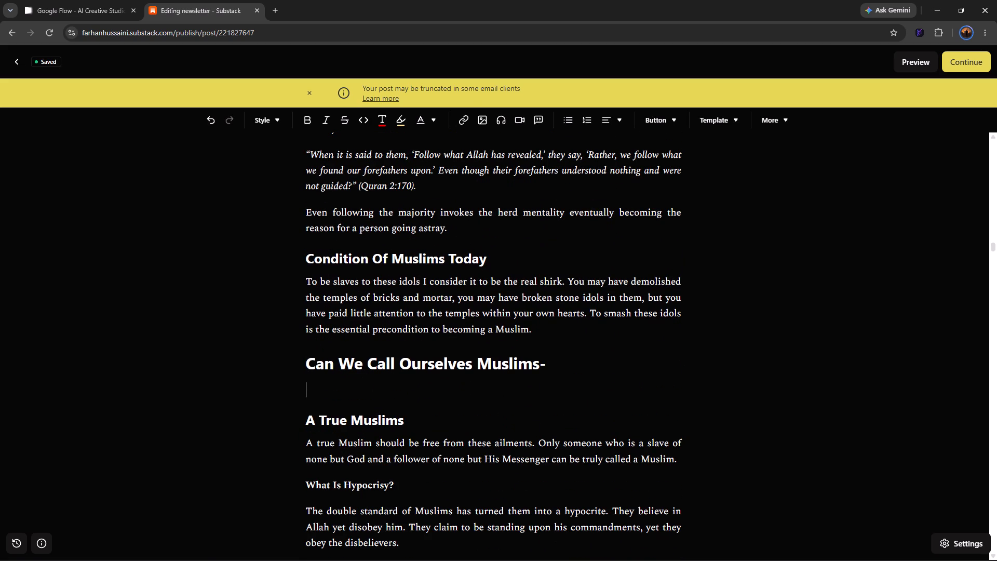
pyautogui.click(538, 335)
pyautogui.press('Return')
# Add a blank line below "The False Gods: -" heading and another below the ISLAM title.
pyautogui.scroll(7, 496, 368)
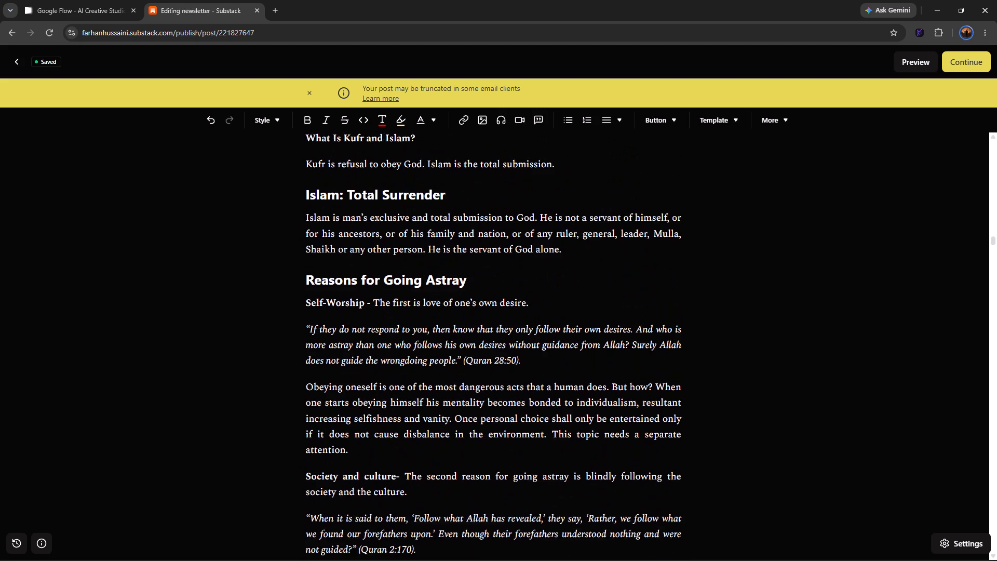
pyautogui.scroll(5, 496, 368)
pyautogui.click(439, 316)
pyautogui.press('Return')
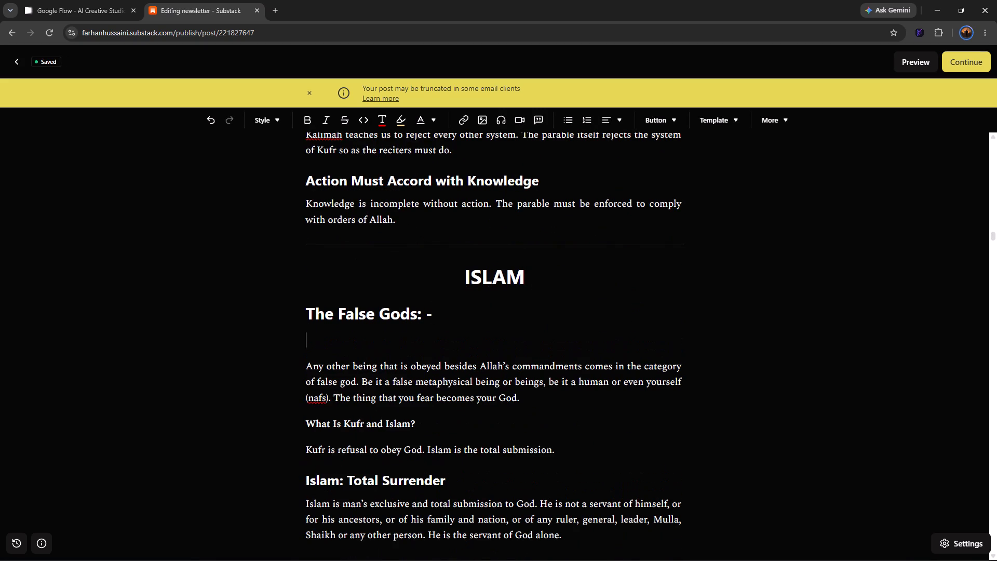
pyautogui.click(532, 282)
pyautogui.press('Return')
# Add a blank line below and a blank line above the "Why is the Kalimah Unique? -" heading.
pyautogui.scroll(2, 515, 359)
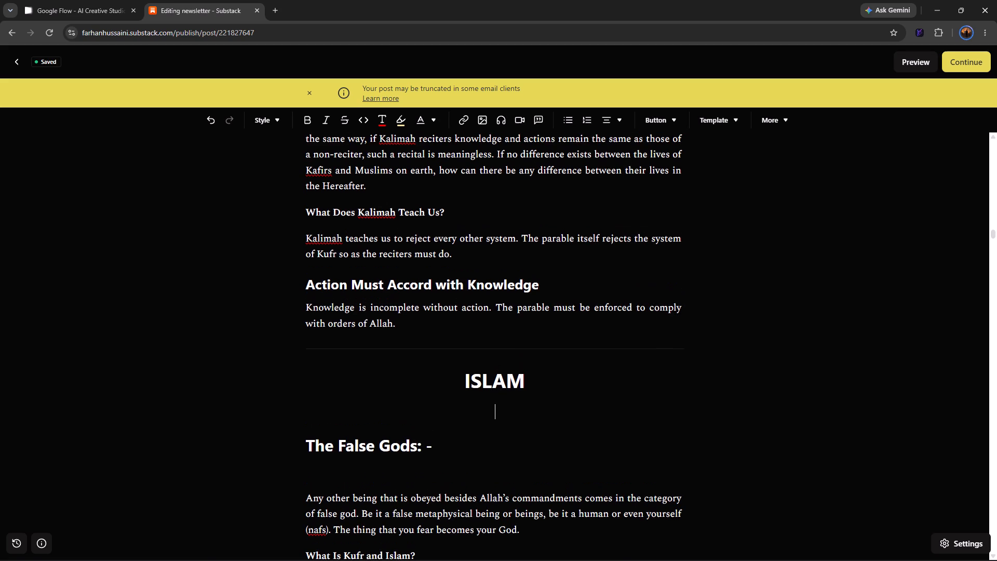
pyautogui.scroll(6, 515, 359)
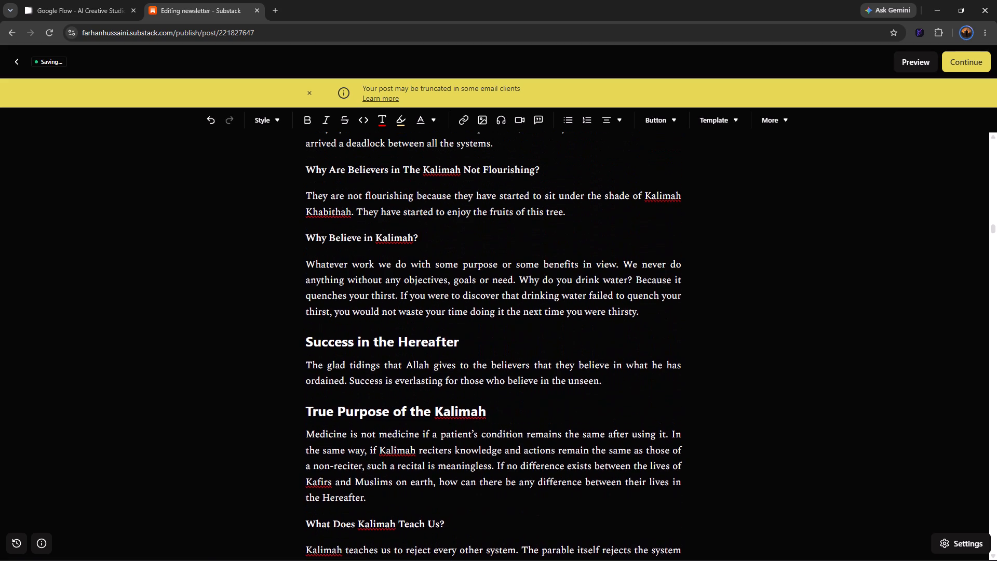
pyautogui.scroll(7, 515, 359)
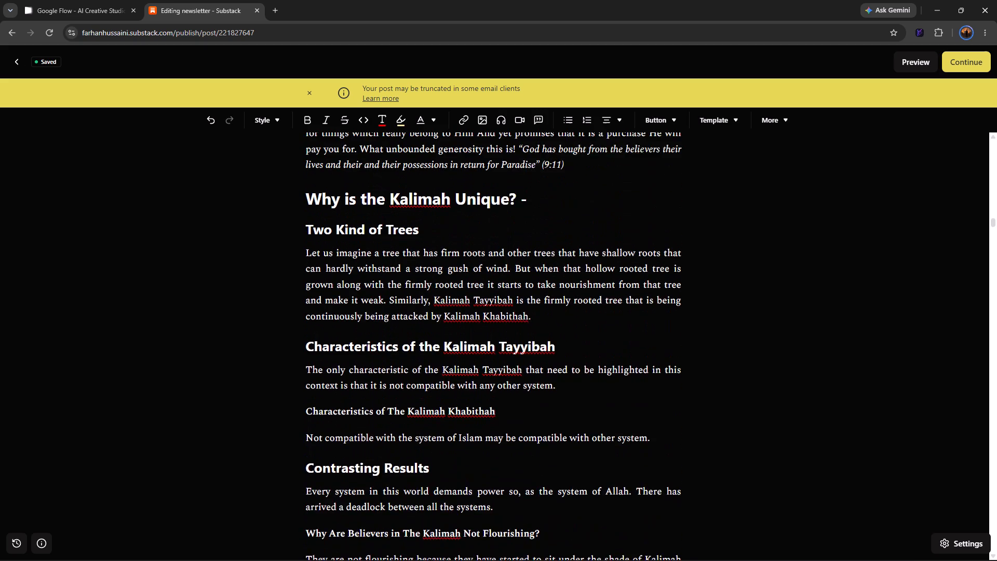
pyautogui.scroll(2, 515, 359)
pyautogui.click(528, 300)
pyautogui.press('Return')
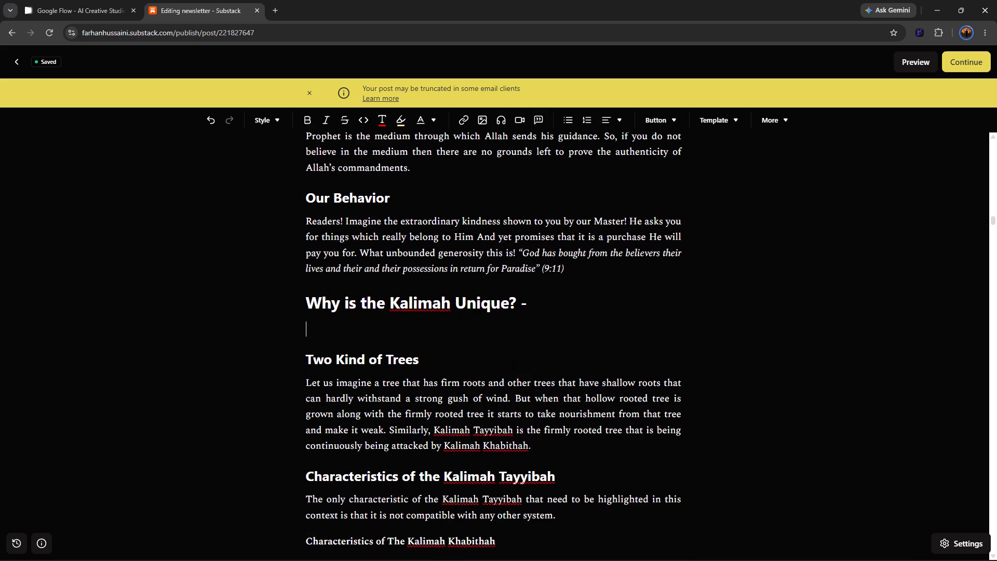
pyautogui.click(572, 276)
pyautogui.press('Return')
# Add a blank line below and a blank line above the "True Meaning of Iman: -" heading.
pyautogui.scroll(3, 470, 363)
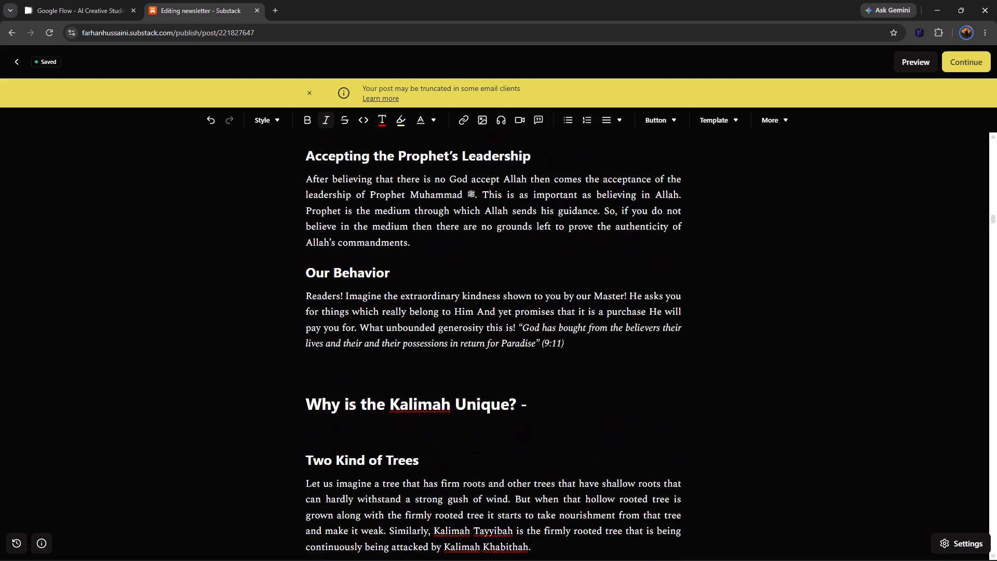
pyautogui.scroll(8, 470, 363)
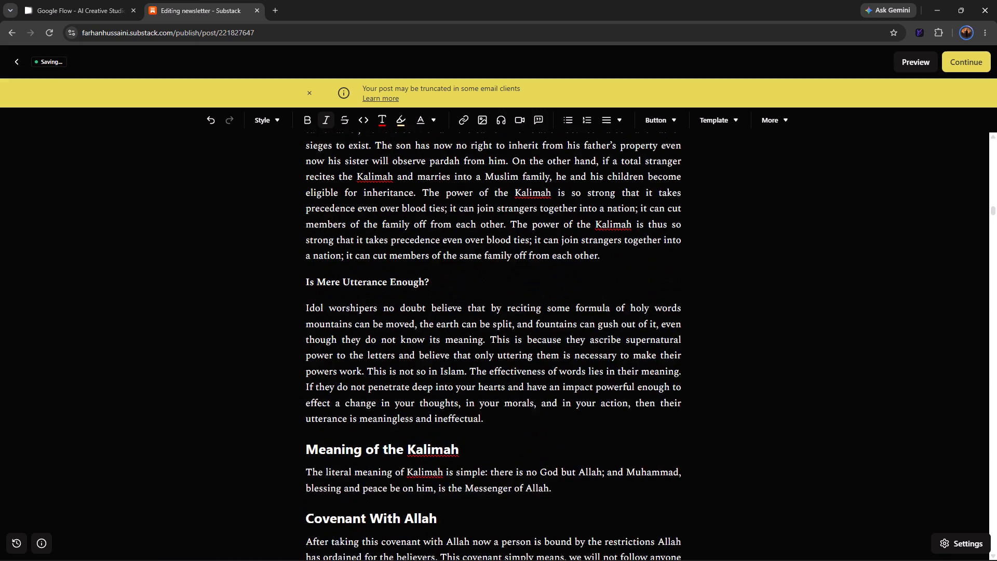
pyautogui.scroll(6, 470, 363)
pyautogui.click(499, 317)
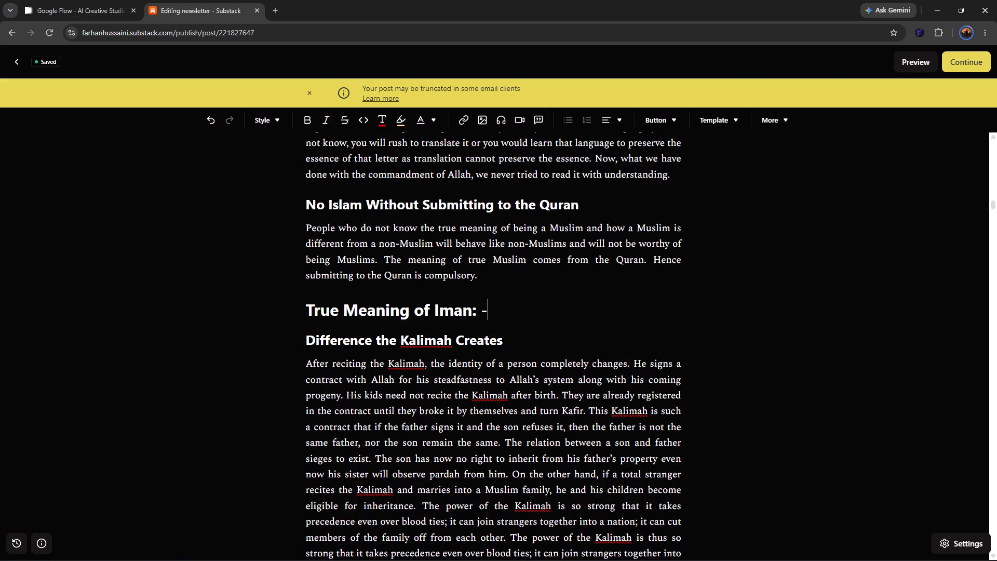
pyautogui.press('Return')
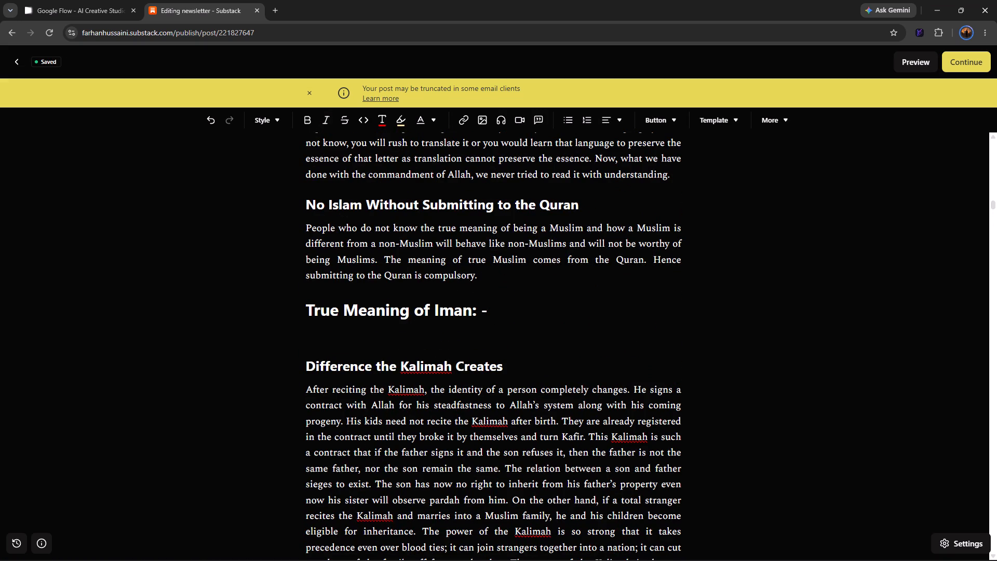
pyautogui.click(482, 277)
pyautogui.press('Return')
# Add a blank line below and a blank line above the "How Muslims Treat the Quran: -" heading.
pyautogui.scroll(4, 468, 365)
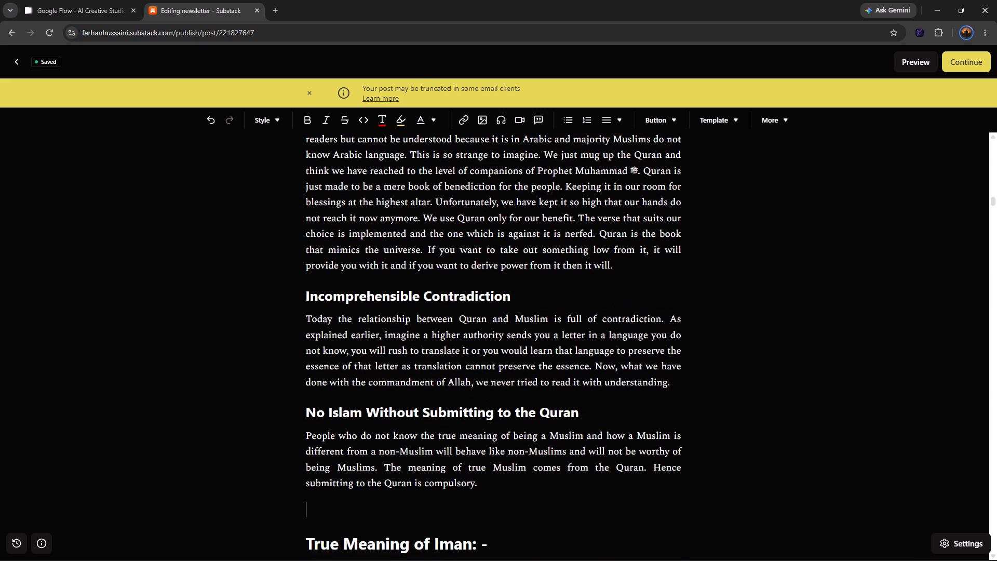
pyautogui.scroll(6, 468, 365)
pyautogui.click(550, 315)
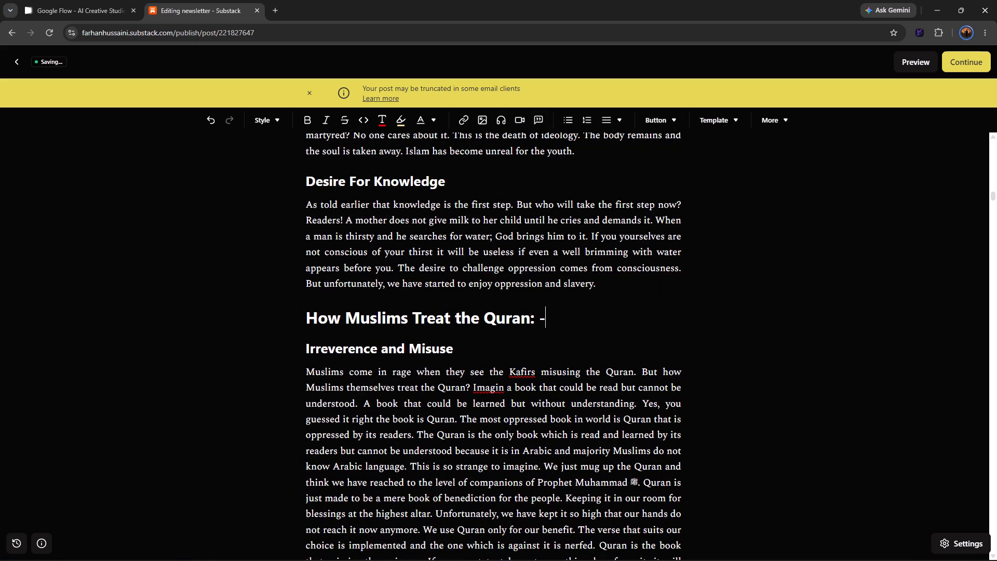
pyautogui.press('Return')
pyautogui.click(607, 288)
pyautogui.press('Return')
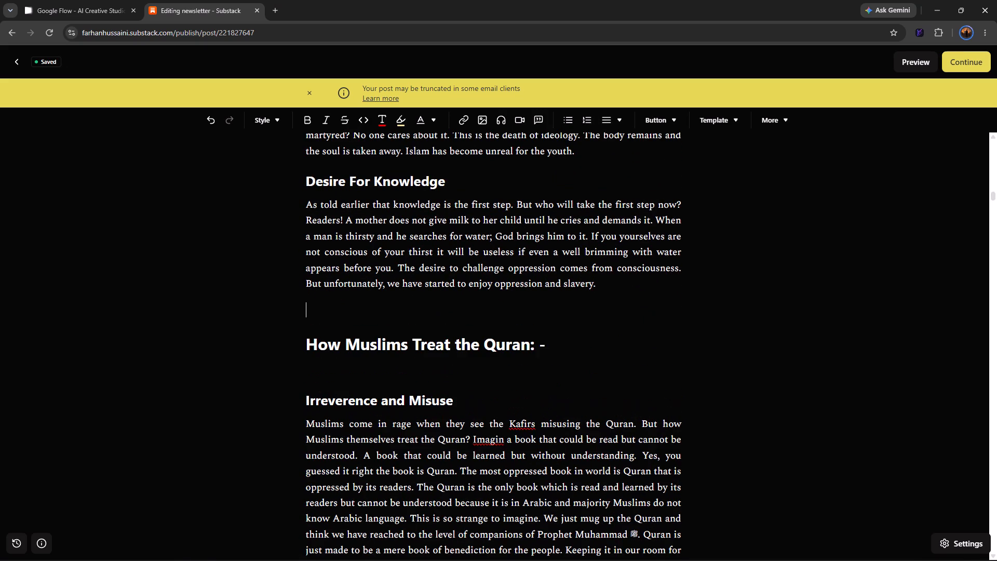
# Add a blank line below and a blank line above the "Between Islam and Kufr: -" heading.
pyautogui.scroll(8, 435, 377)
pyautogui.scroll(2, 494, 418)
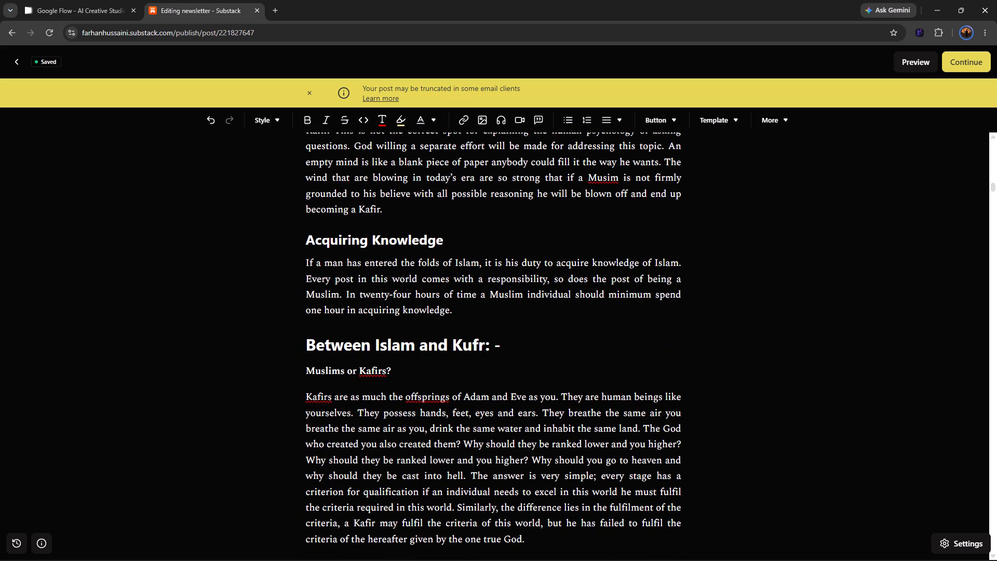
pyautogui.click(509, 341)
pyautogui.press('Return')
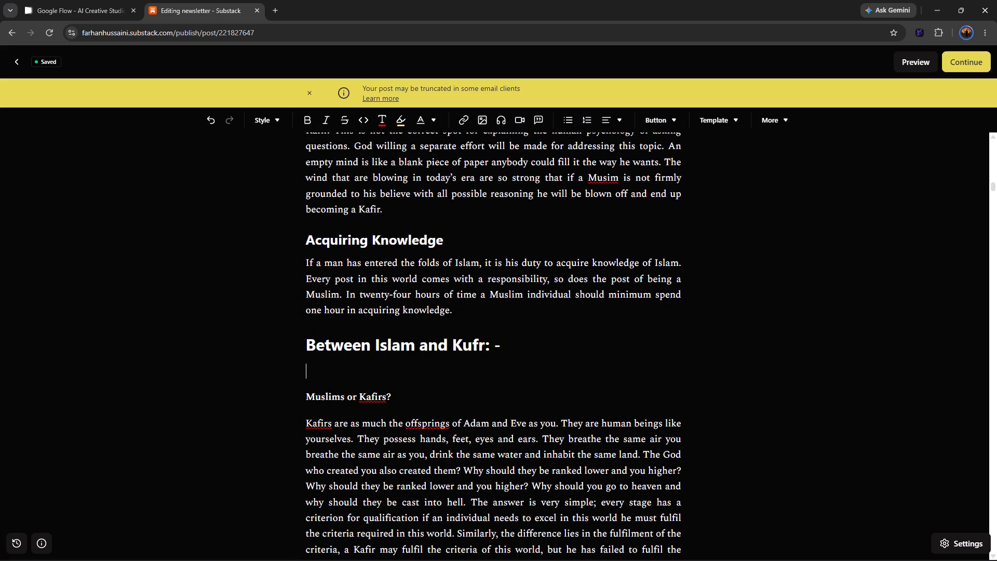
pyautogui.click(454, 311)
pyautogui.press('Return')
# Add a blank line below the "Knowledge is the first step: -" heading and another below the IMAN title.
pyautogui.scroll(3, 462, 376)
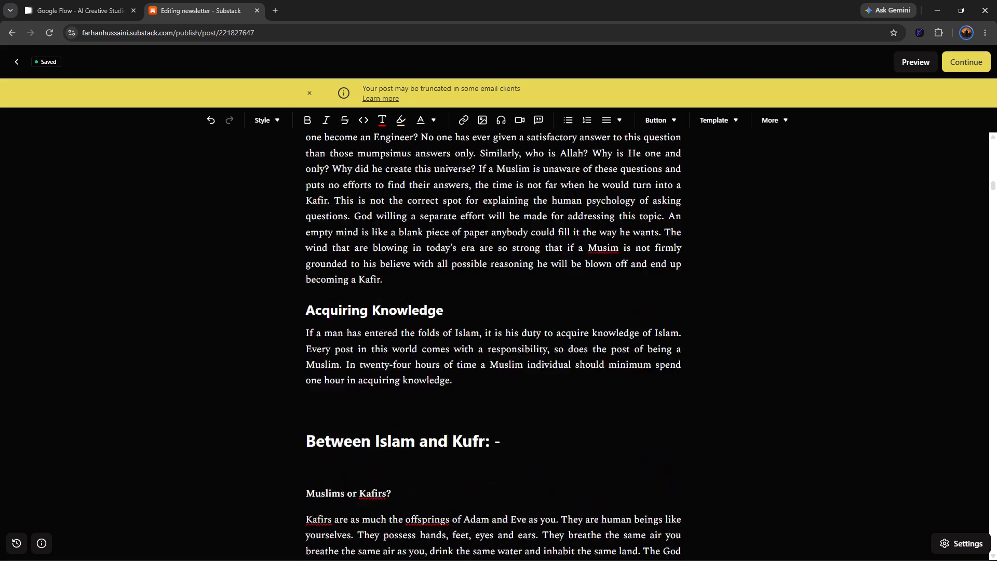
pyautogui.scroll(9, 462, 376)
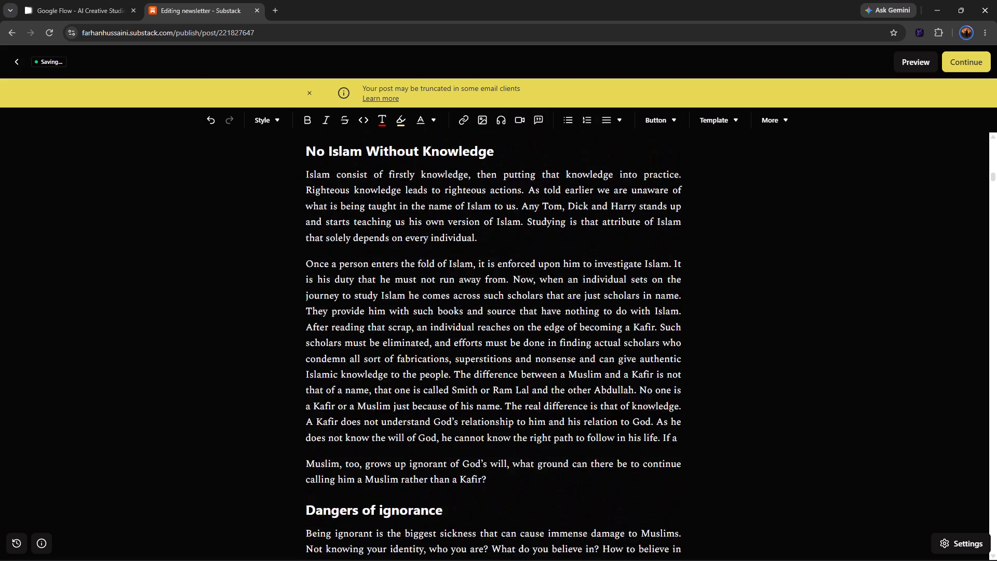
pyautogui.scroll(6, 462, 376)
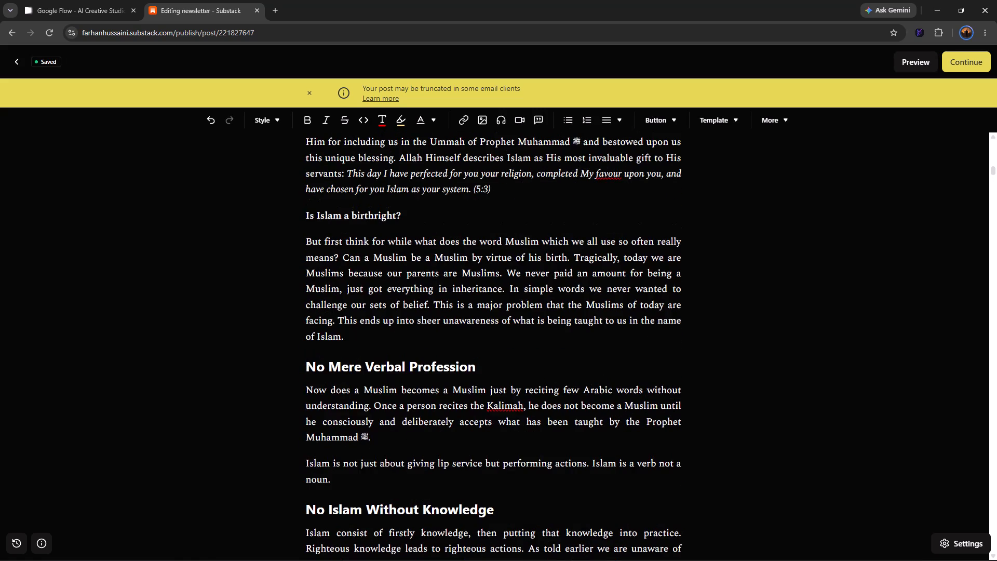
pyautogui.scroll(6, 462, 376)
pyautogui.click(533, 366)
pyautogui.press('Return')
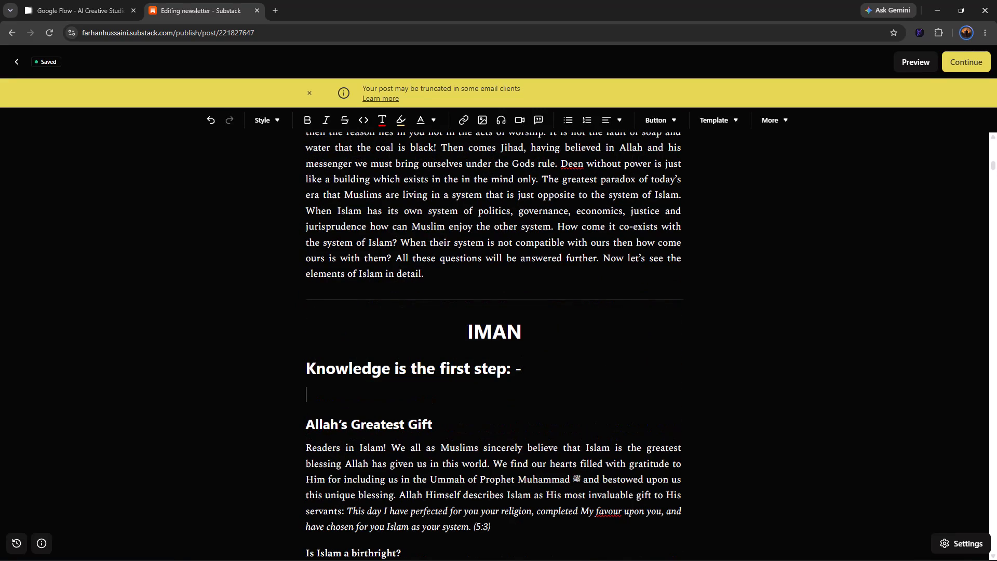
pyautogui.click(541, 333)
pyautogui.press('Return')
# Add a blank line below the Introduction title at the start of the article.
pyautogui.scroll(4, 457, 384)
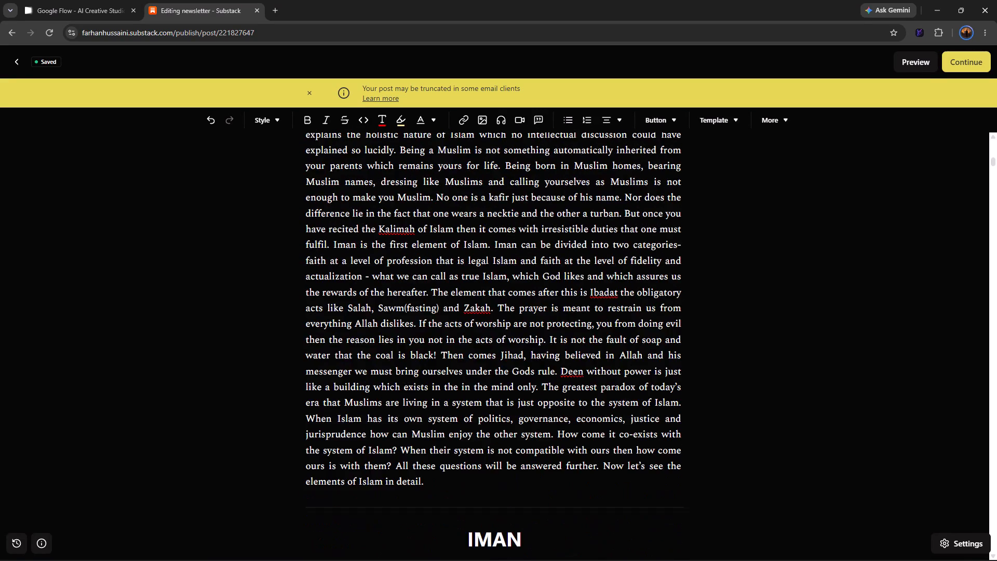
pyautogui.scroll(14, 457, 384)
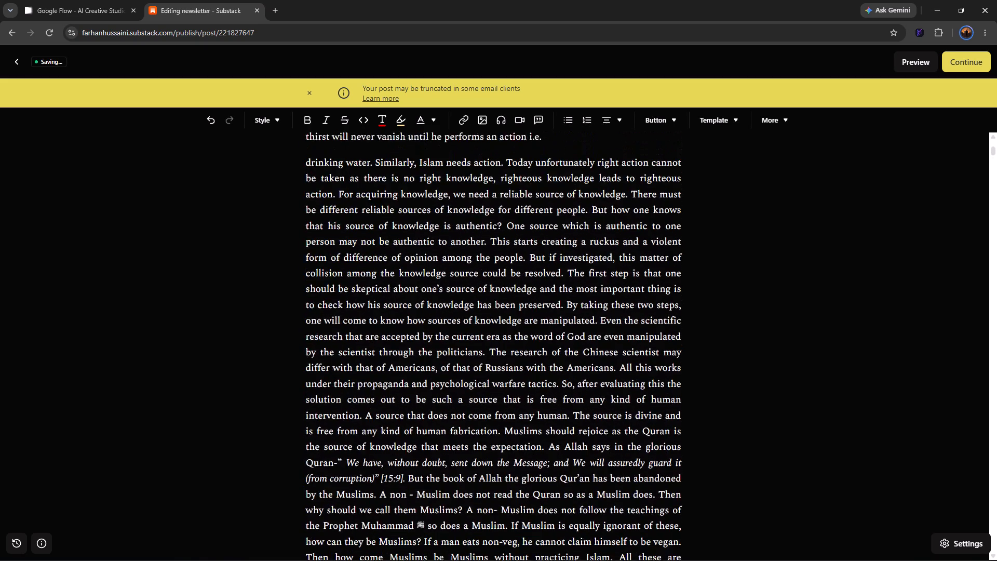
pyautogui.scroll(6, 457, 384)
pyautogui.click(557, 299)
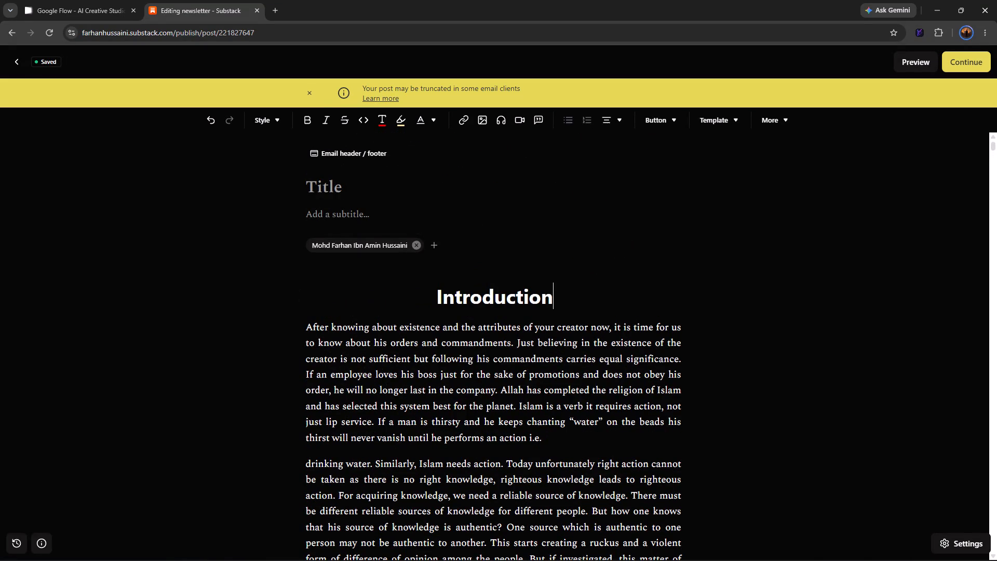
pyautogui.press('Return')
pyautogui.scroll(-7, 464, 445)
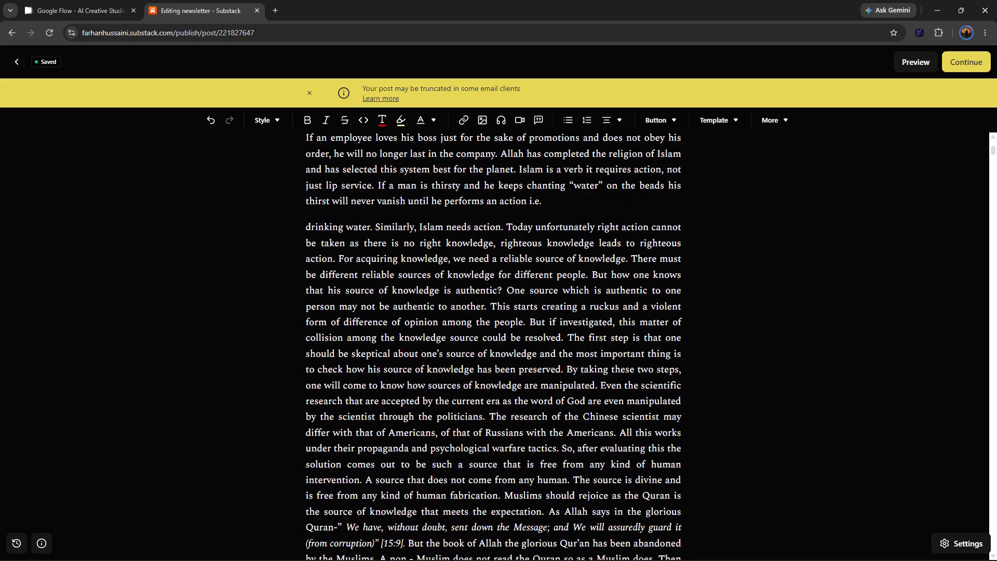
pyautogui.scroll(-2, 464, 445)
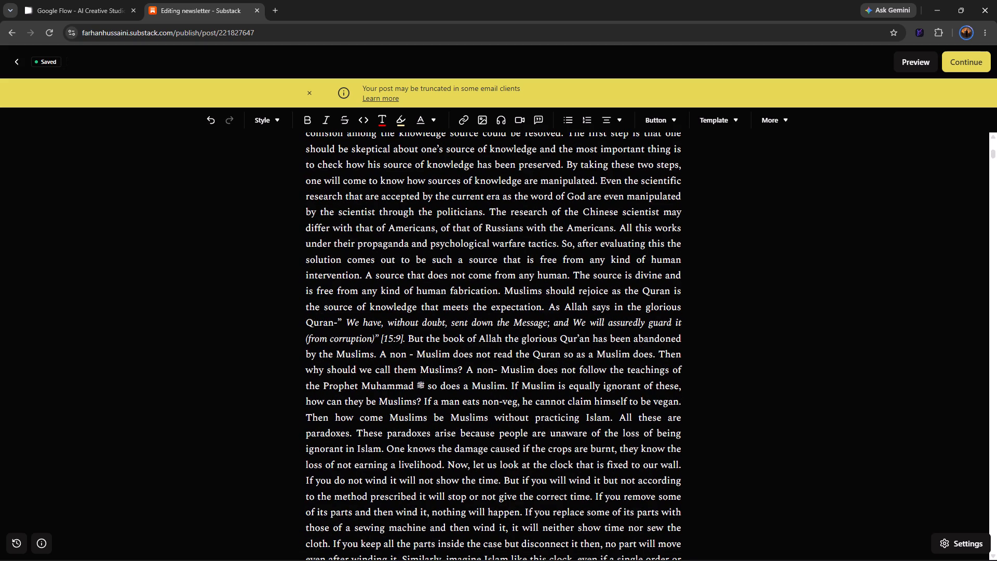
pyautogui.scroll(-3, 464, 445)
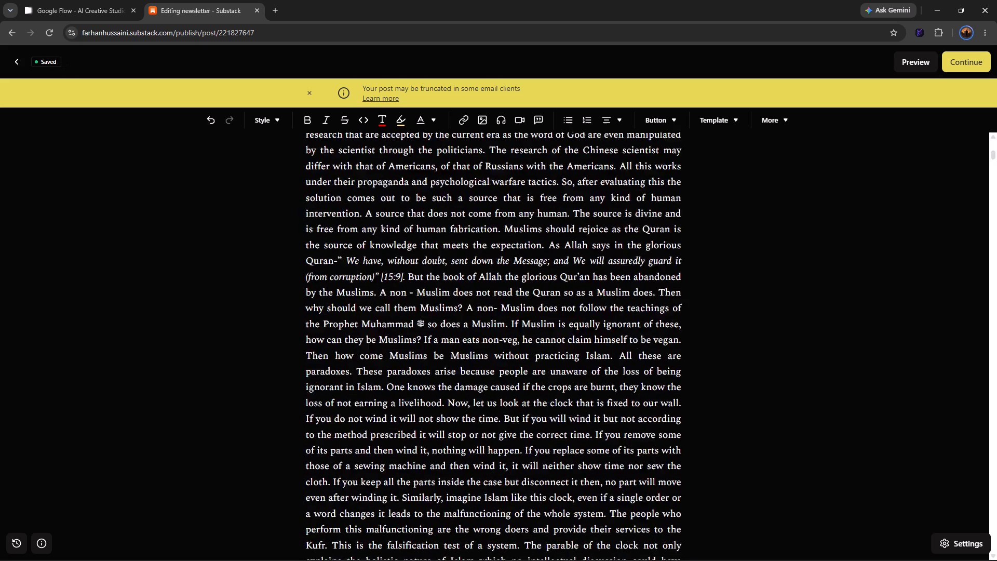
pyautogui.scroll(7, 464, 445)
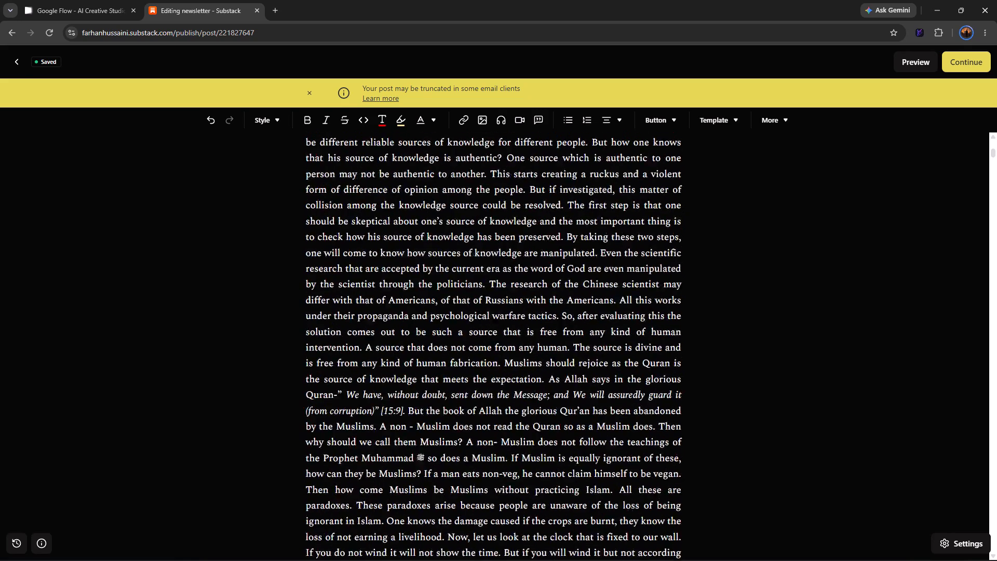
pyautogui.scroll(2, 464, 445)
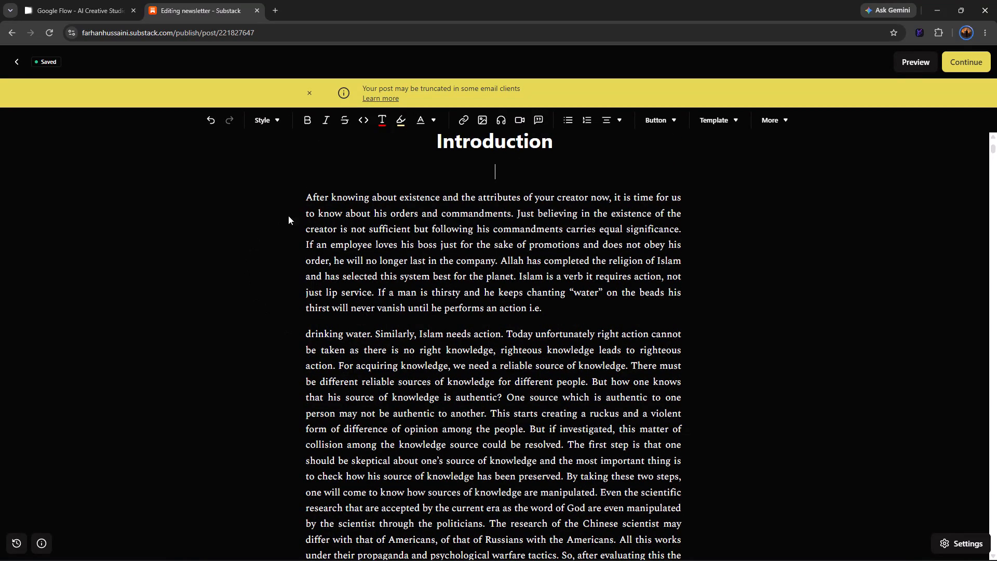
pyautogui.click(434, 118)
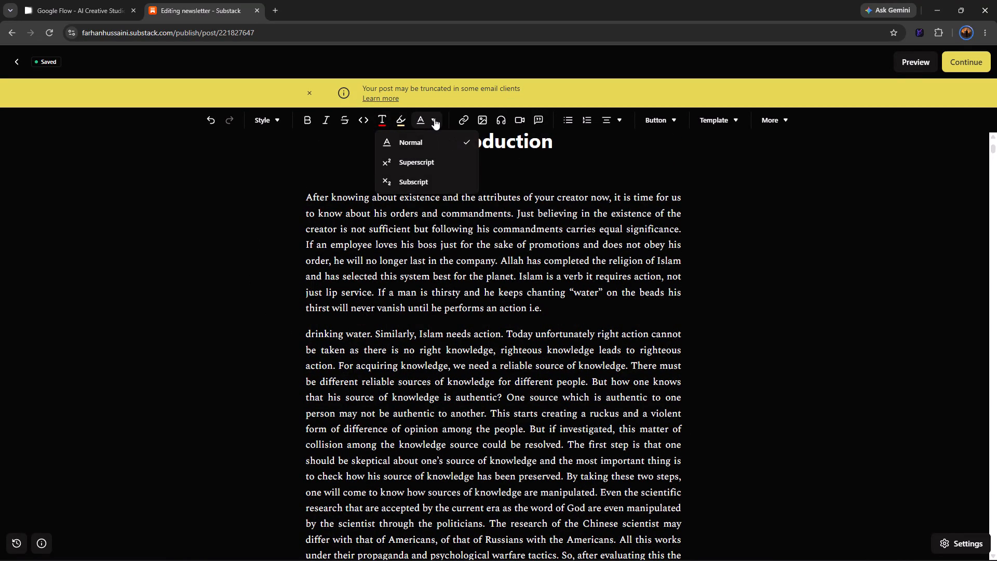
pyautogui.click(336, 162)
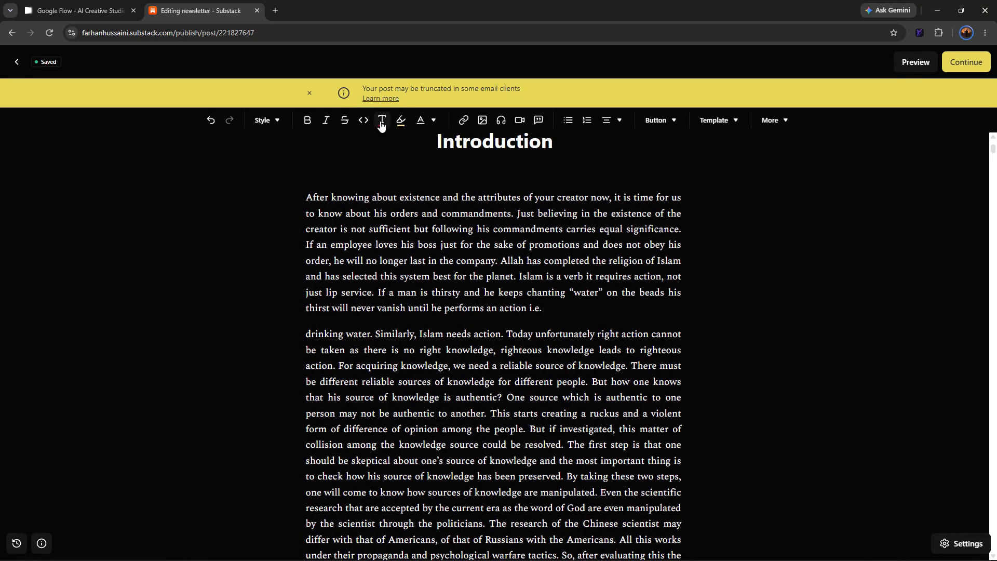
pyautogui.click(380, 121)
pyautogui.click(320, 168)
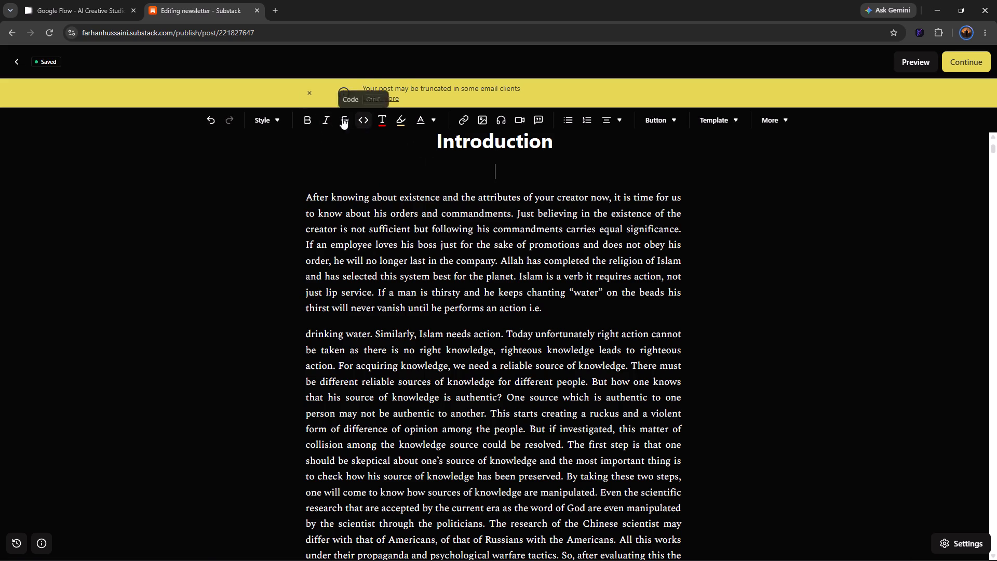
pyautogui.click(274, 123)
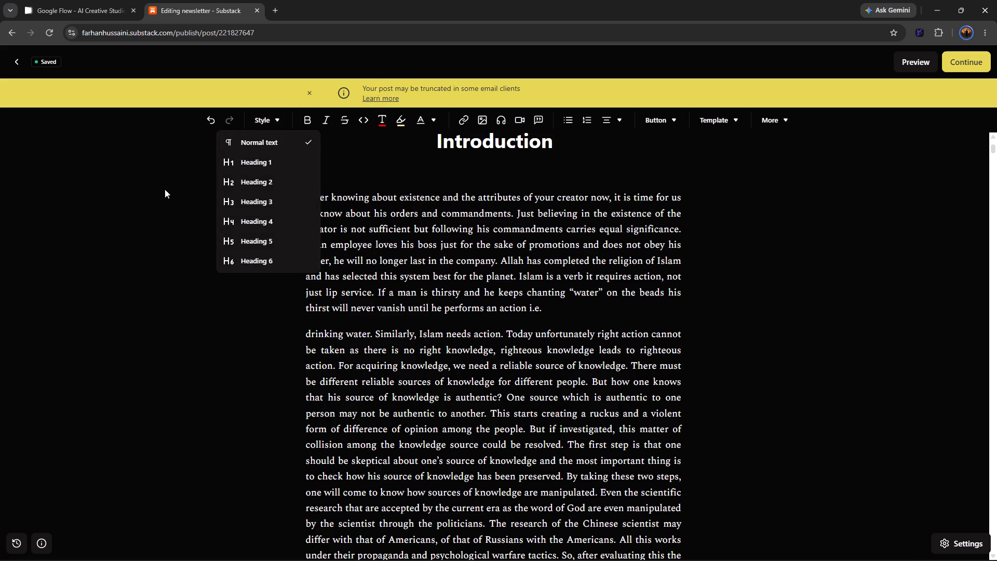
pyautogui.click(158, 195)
# Enter "Elements of Islam" as the article's title.
pyautogui.scroll(3, 404, 339)
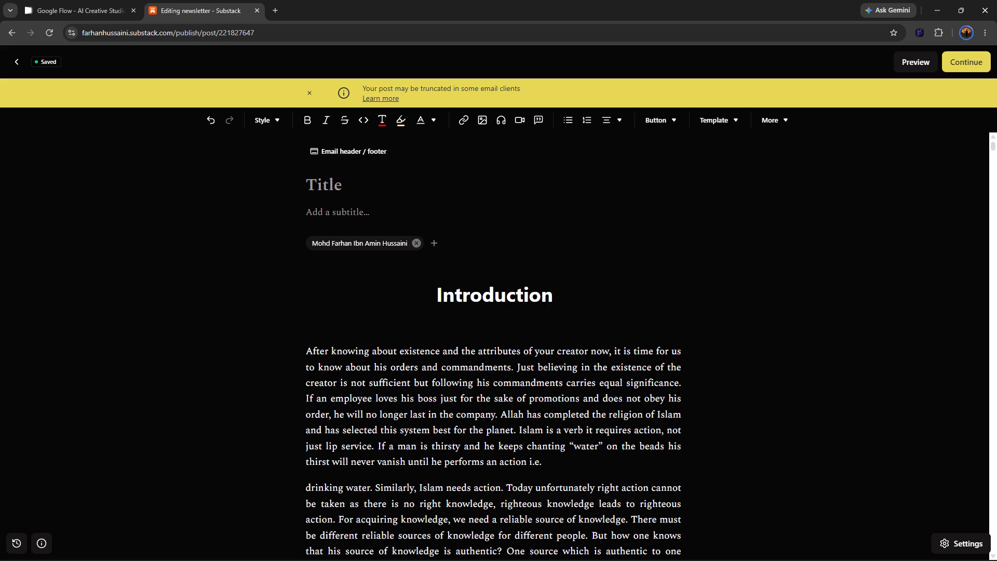
pyautogui.scroll(2, 404, 339)
pyautogui.click(345, 183)
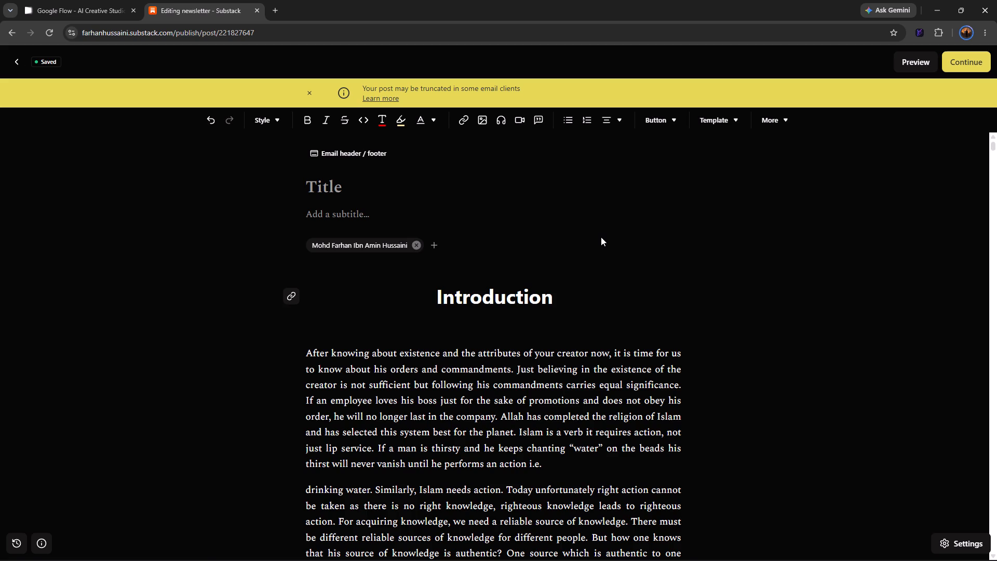
pyautogui.write('Elements of')
pyautogui.press('space')
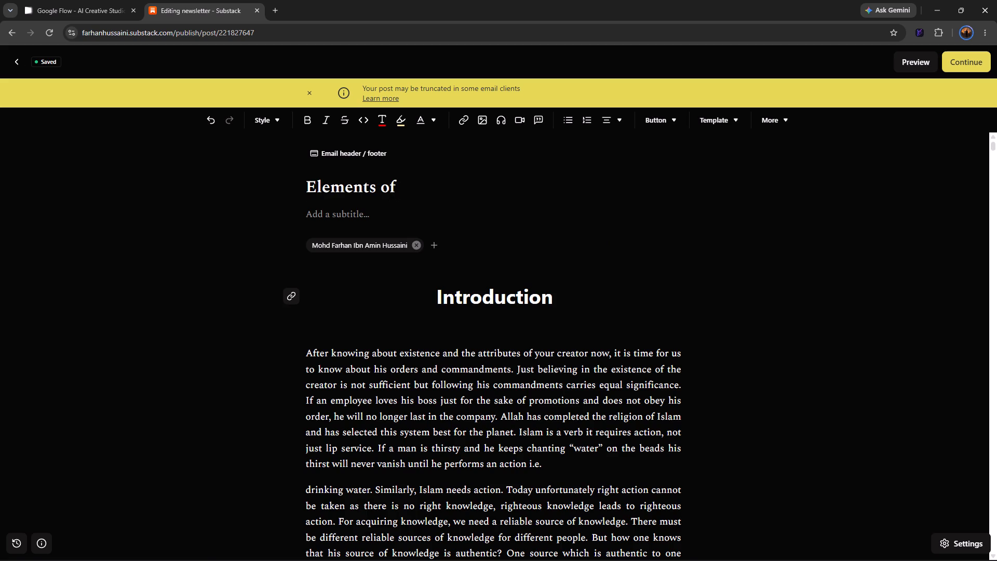
pyautogui.write('Islam')
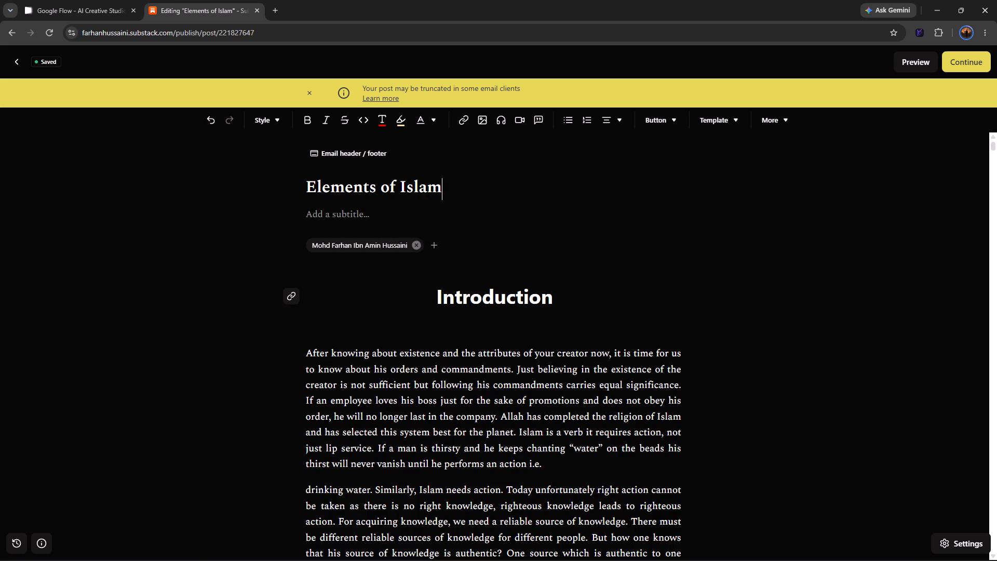
# Add the subtitle "A guide for beginners." to the article.
pyautogui.click(331, 215)
pyautogui.hotkey('shift', 'a')
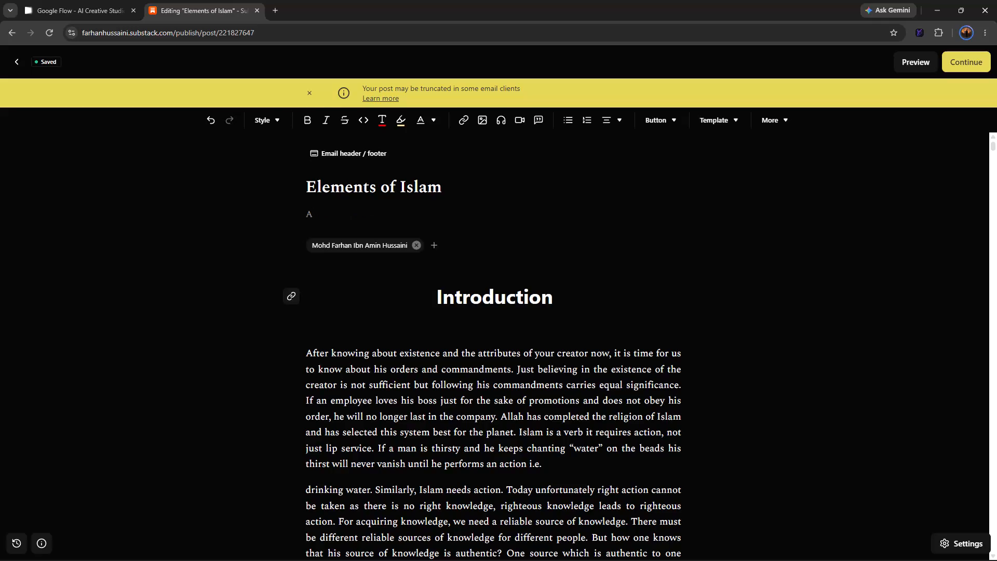
pyautogui.press('space')
pyautogui.write('guide')
pyautogui.press('space')
pyautogui.write('for bigg')
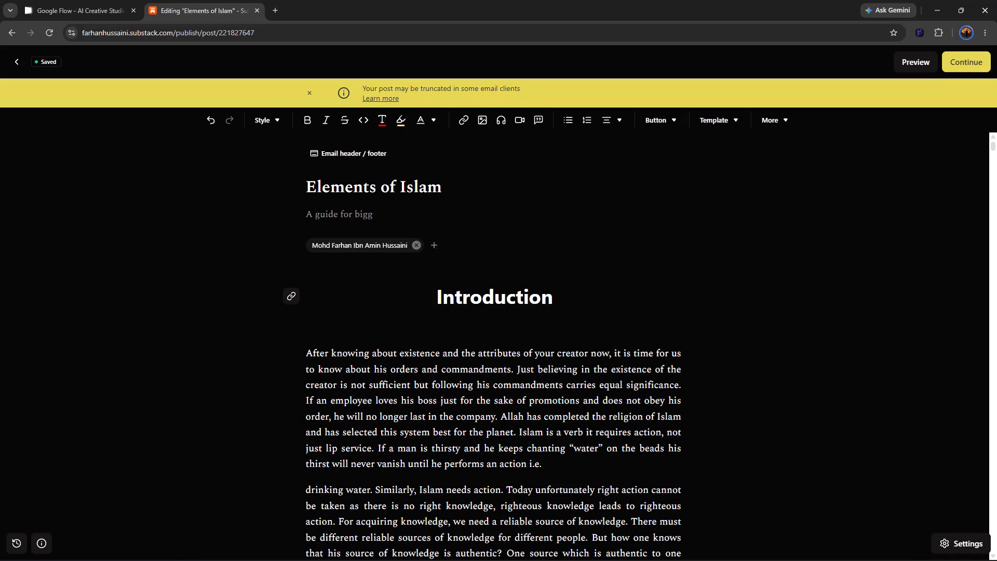
pyautogui.press('BackSpace')
pyautogui.press('BackSpace')
pyautogui.press('BackSpace')
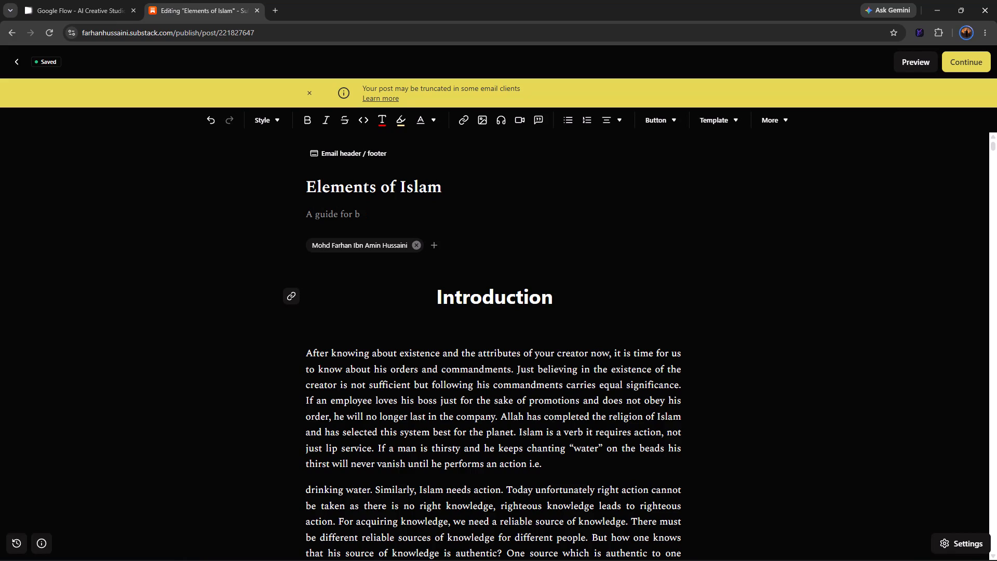
pyautogui.press('e')
pyautogui.press('g')
pyautogui.press('i')
pyautogui.write('nners')
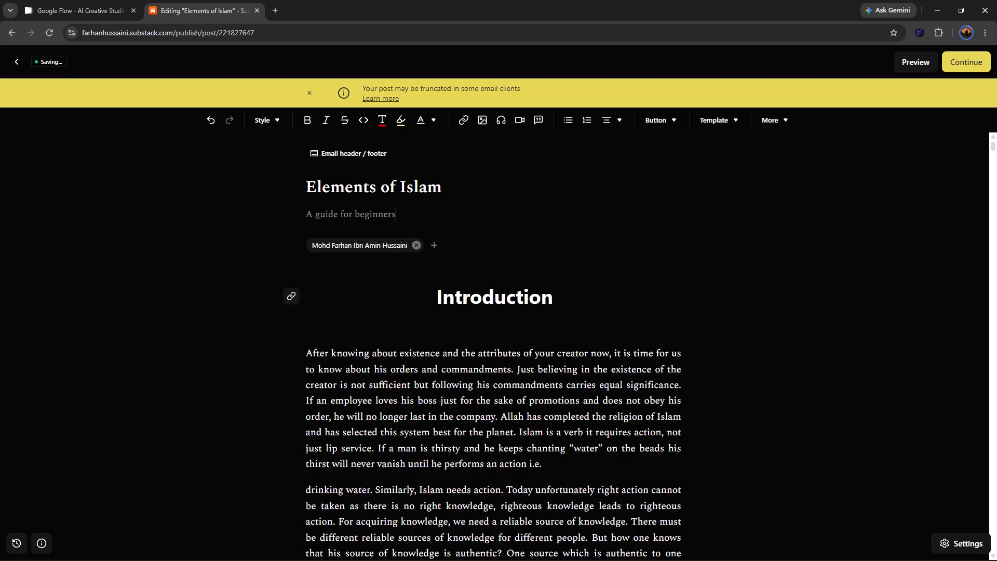
pyautogui.press('.')
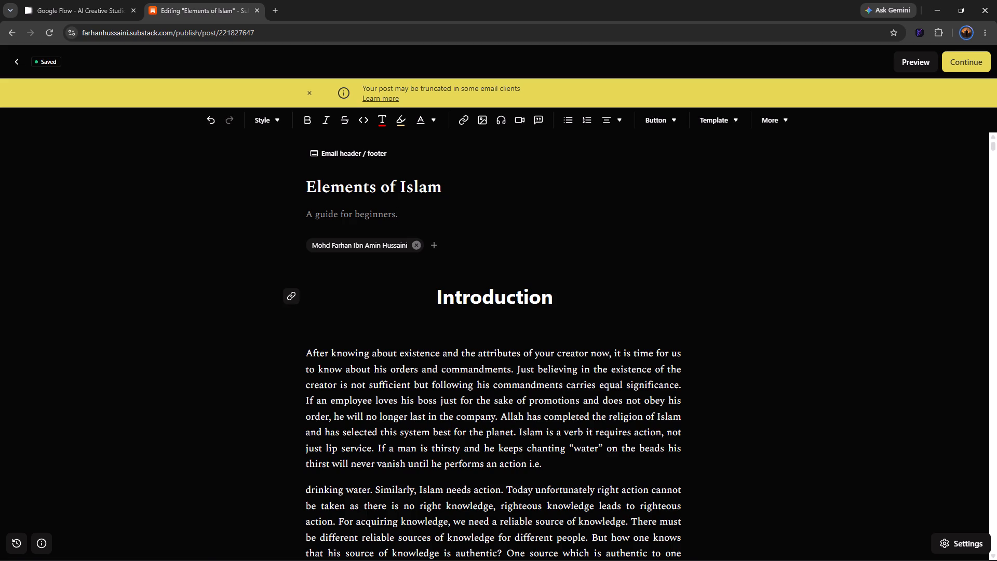